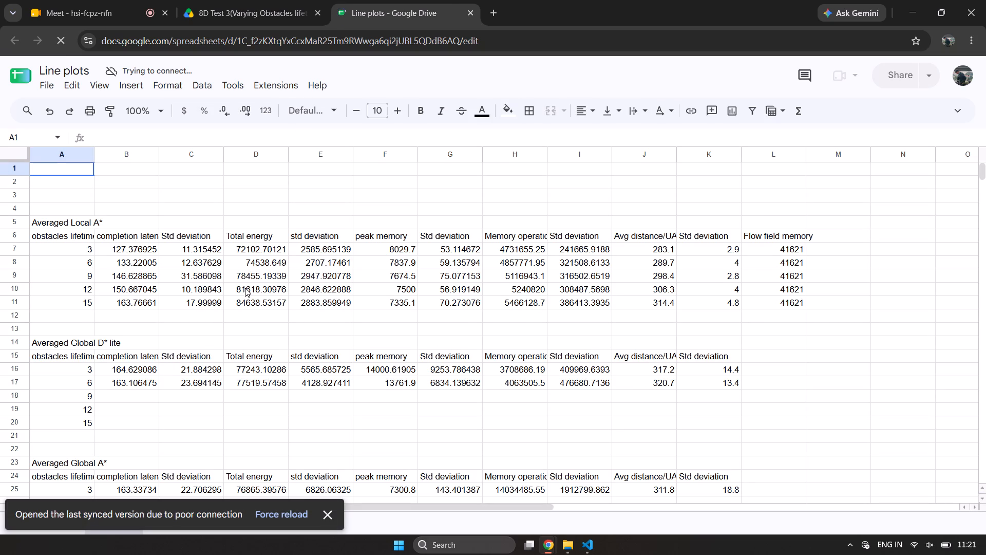
Review the averaged Local A*, Global D* Lite and Global A* tables in the Line plots sheet for rows still lacking data.
scroll(245, 288, "down", 3)
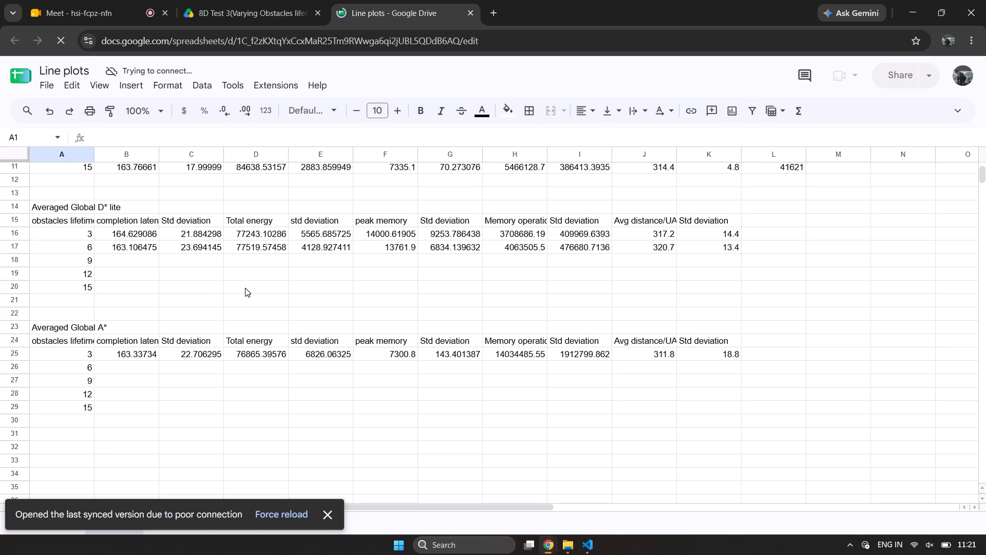
scroll(245, 288, "right", 1)
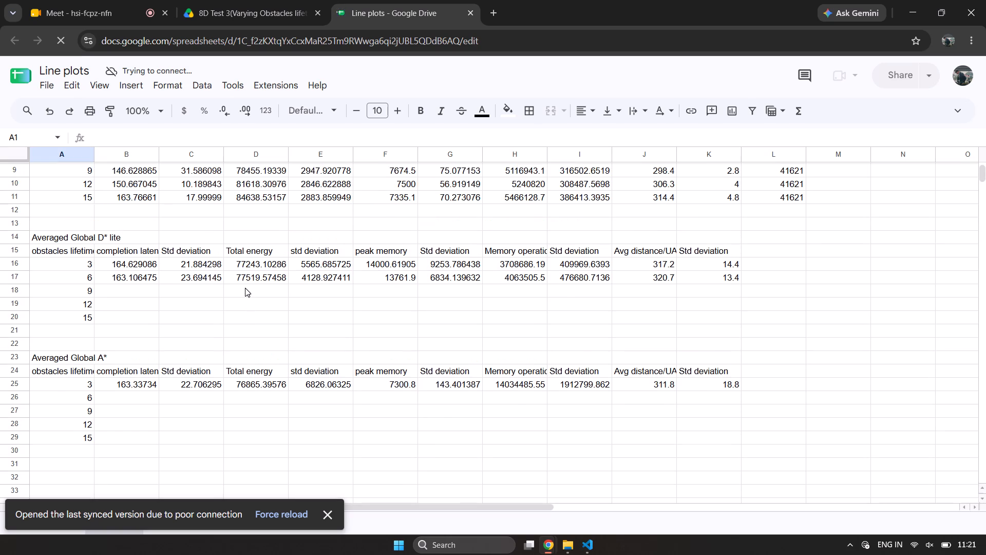
scroll(245, 288, "right", 1)
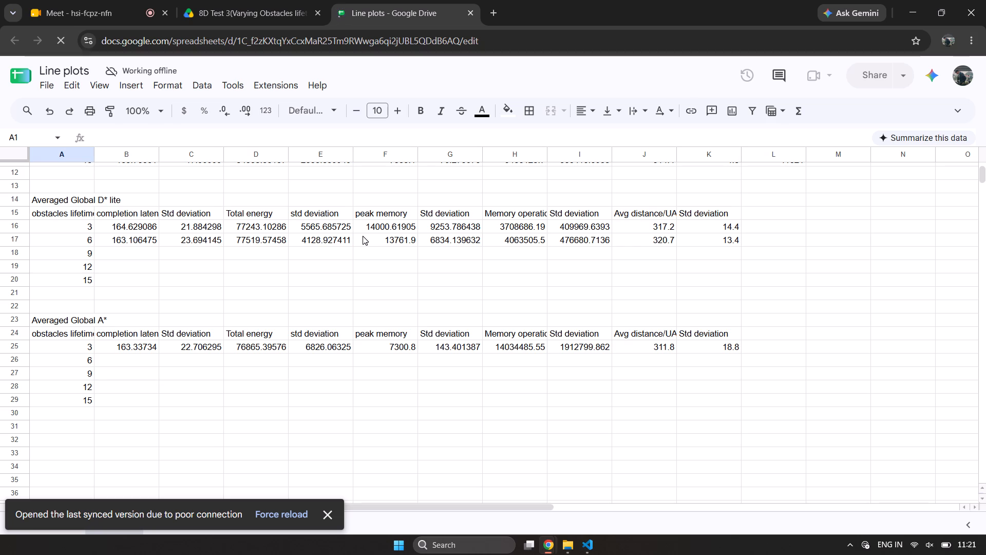
scroll(363, 236, "up", 4)
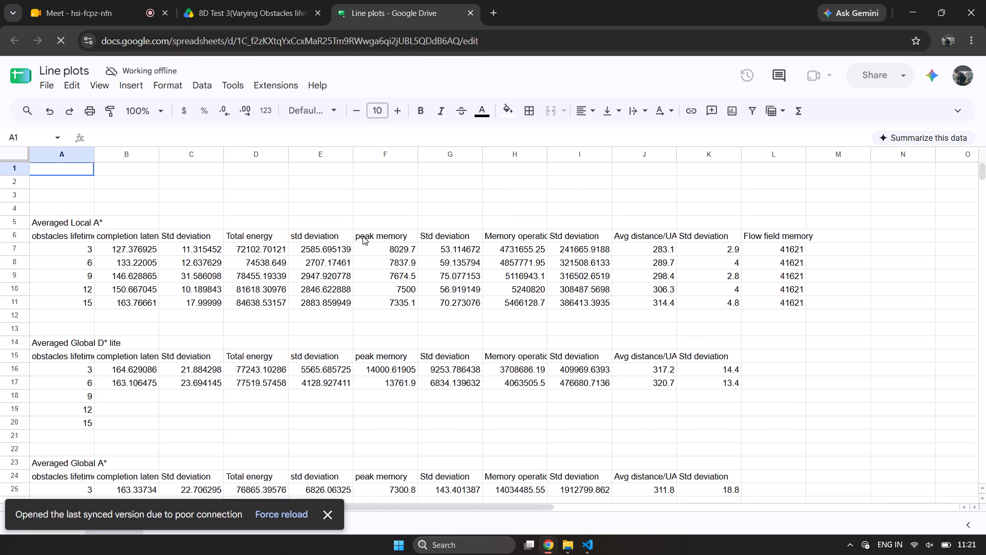
scroll(363, 236, "up", 1)
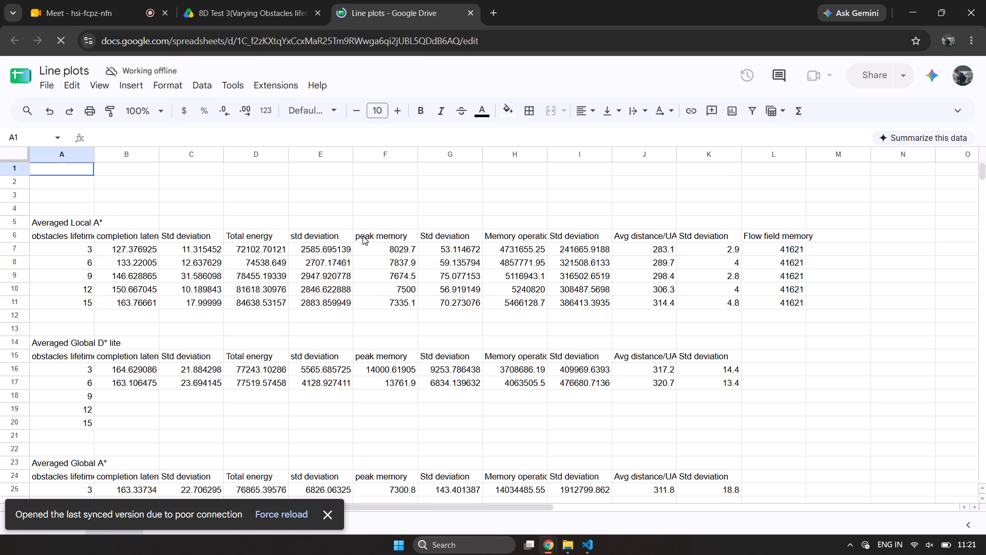
scroll(363, 236, "right", 2)
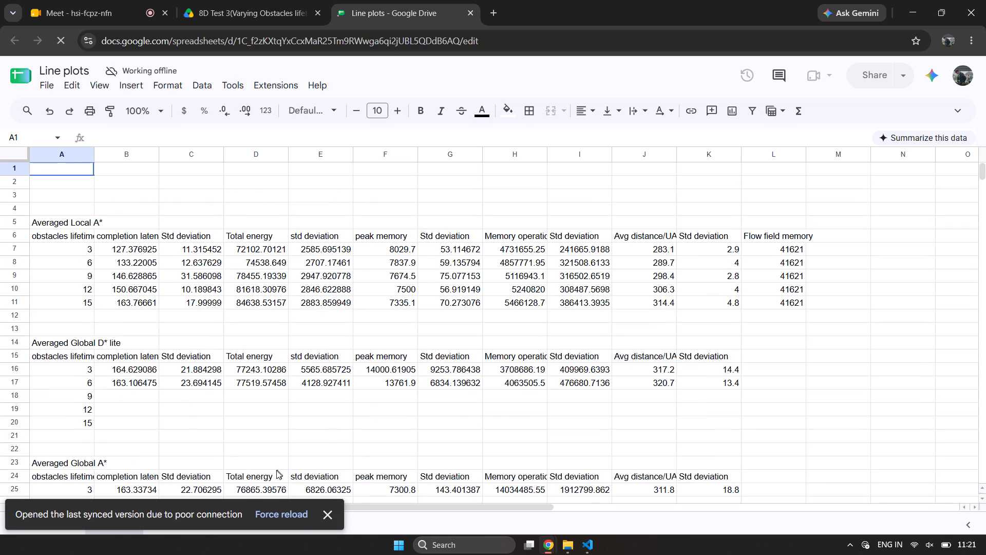
Force a reload of the Line plots spreadsheet.
left_click(281, 507)
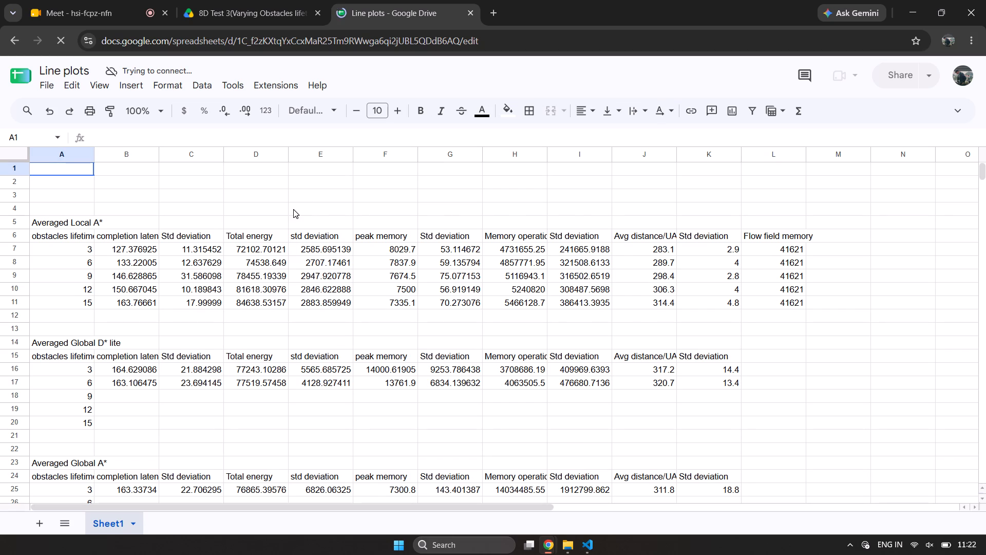
scroll(293, 209, "down", 1)
Check which obstacle-lifetime subfolders the Global A* and Global D* Lite folders of 8D Test 3 contain.
left_click(267, 11)
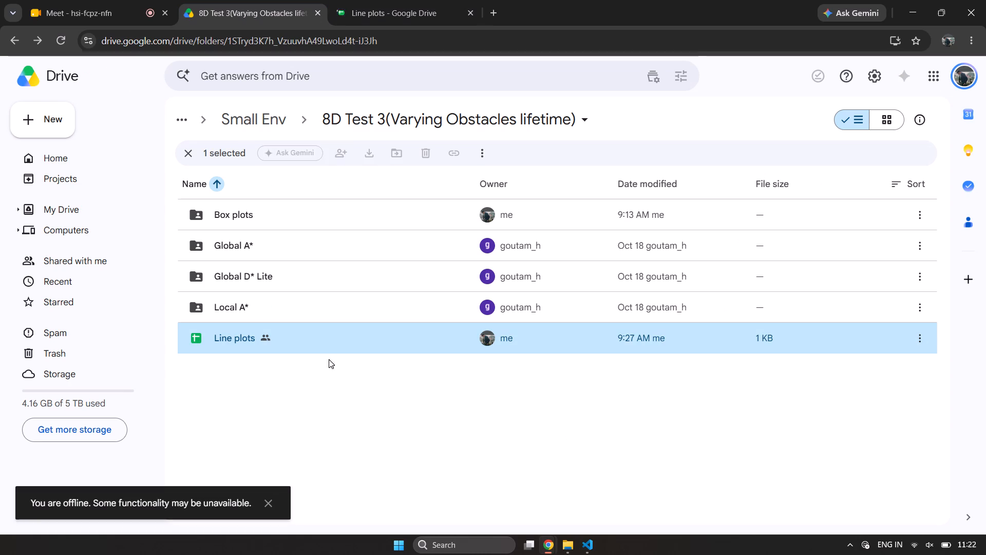
double_click(277, 247)
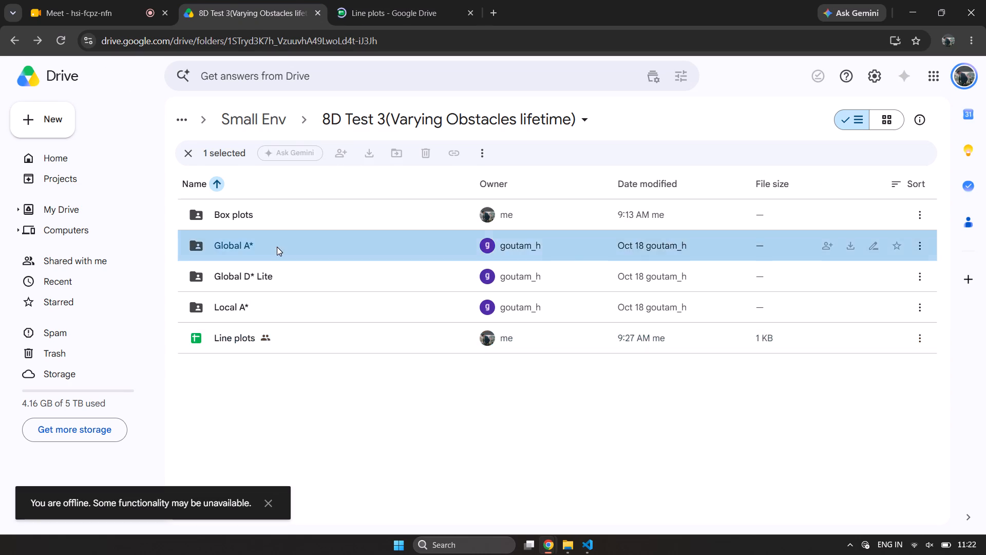
left_click(22, 41)
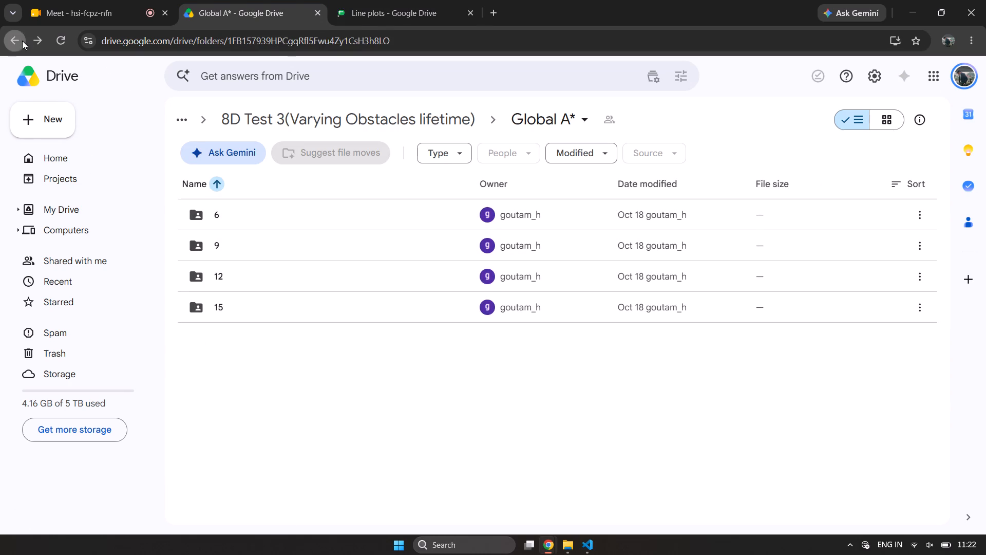
left_click(383, 17)
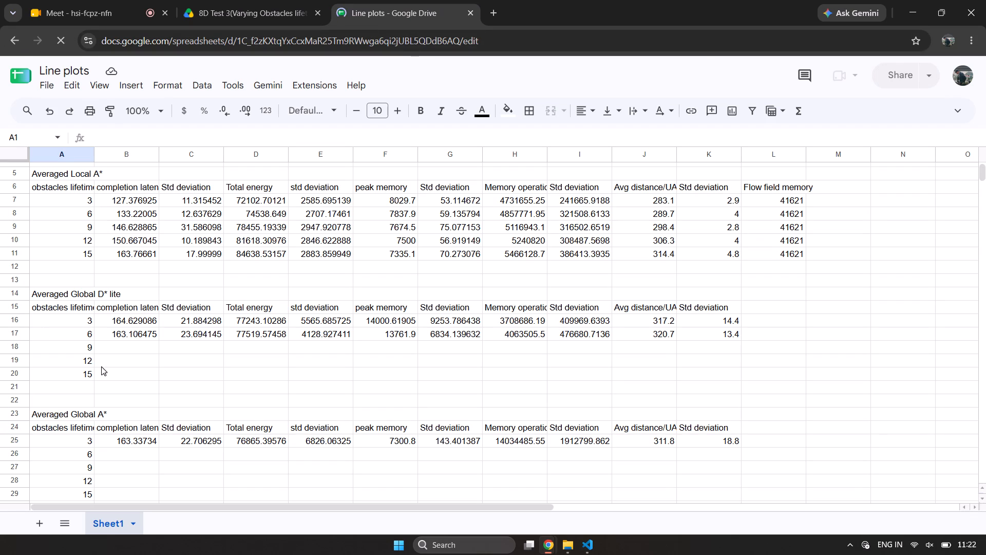
left_click(238, 0)
double_click(253, 267)
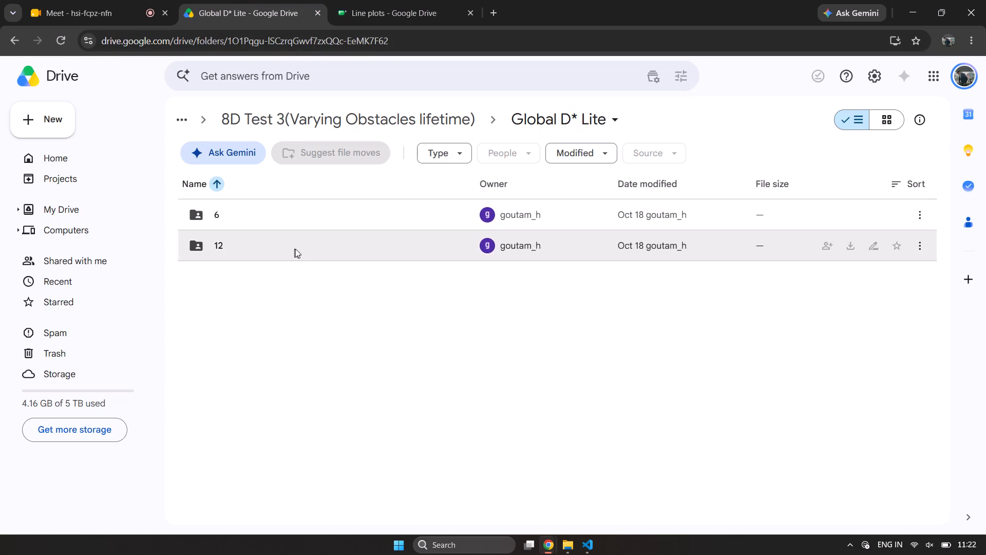
left_click(13, 33)
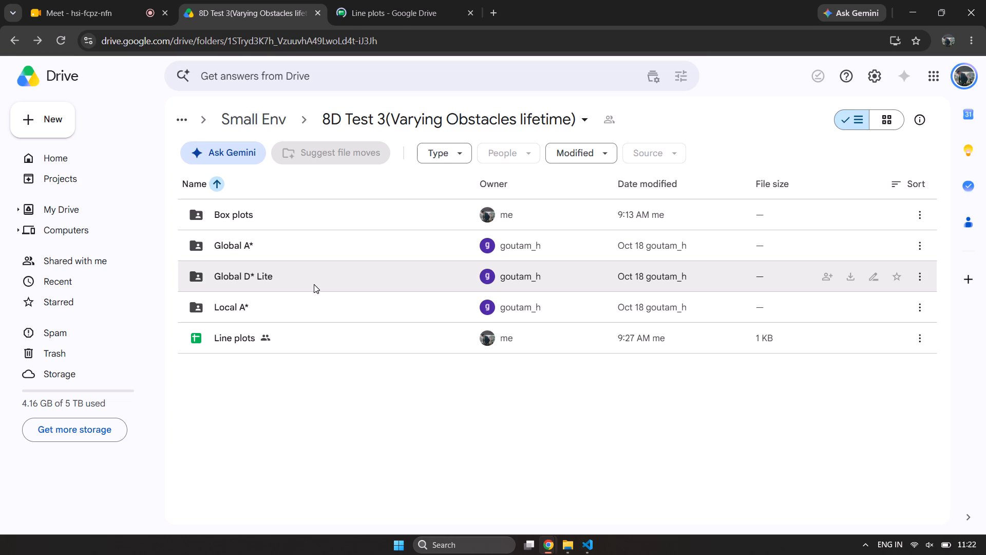
left_click(319, 400)
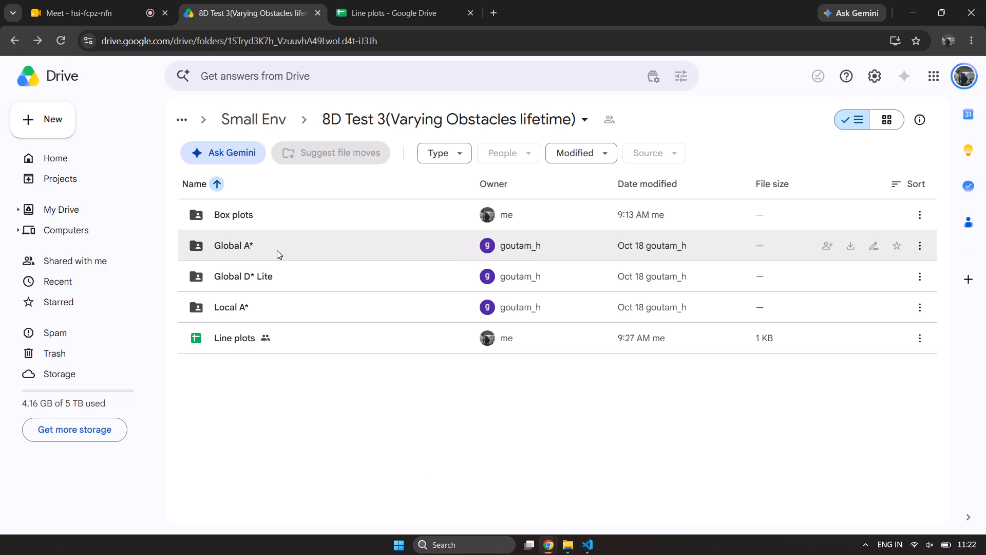
Reload the Global D* Lite folder in Drive and open its subfolder 9.
double_click(280, 279)
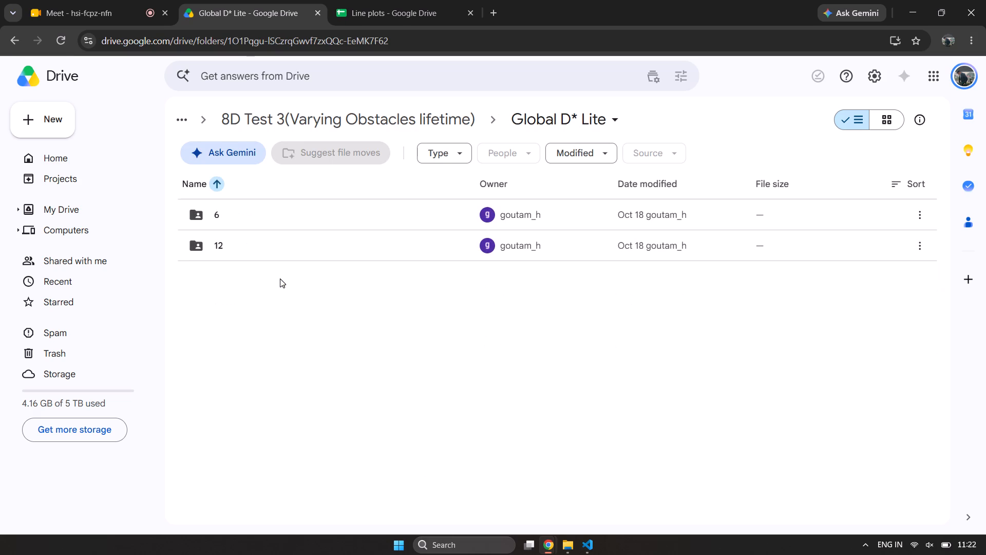
left_click(70, 46)
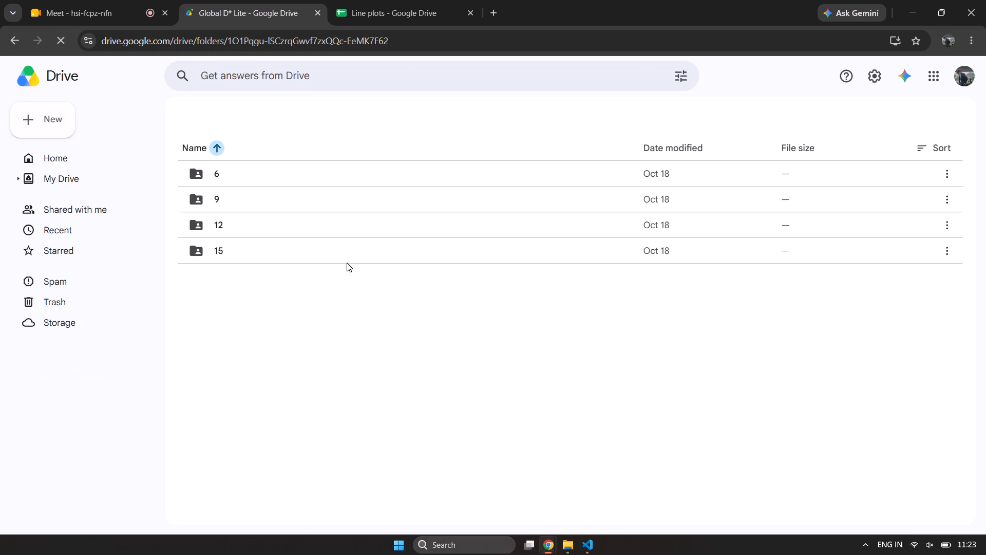
left_click(387, 8)
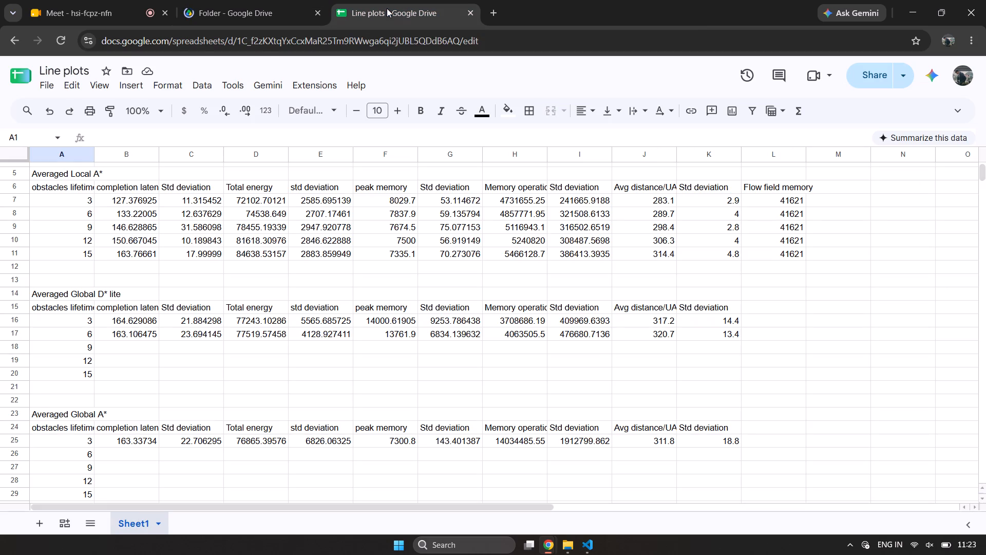
scroll(160, 282, "down", 1)
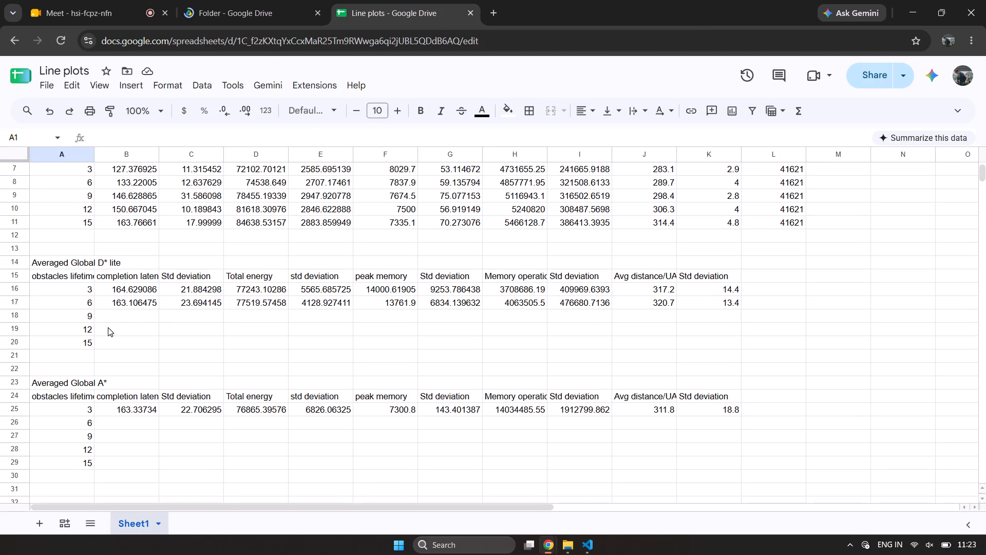
left_click(264, 18)
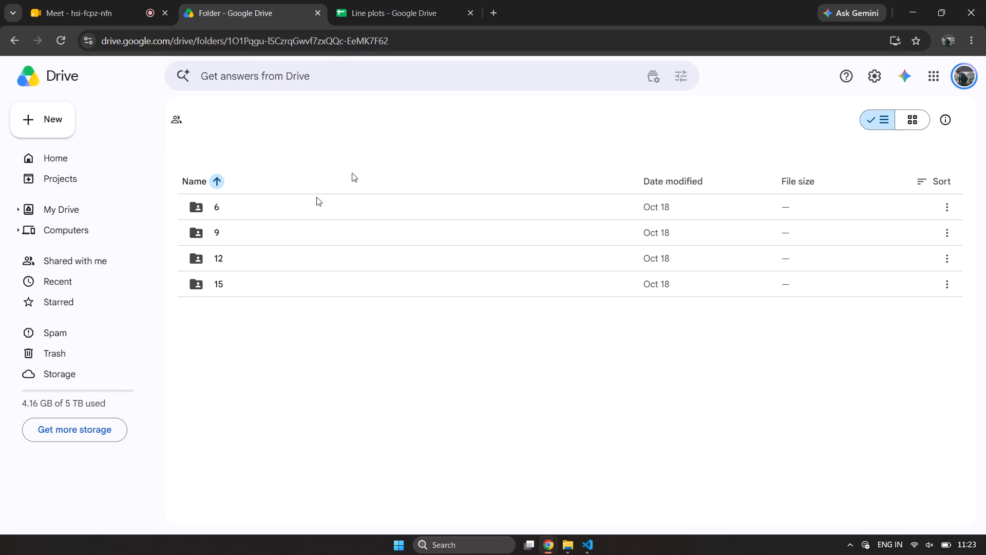
double_click(247, 233)
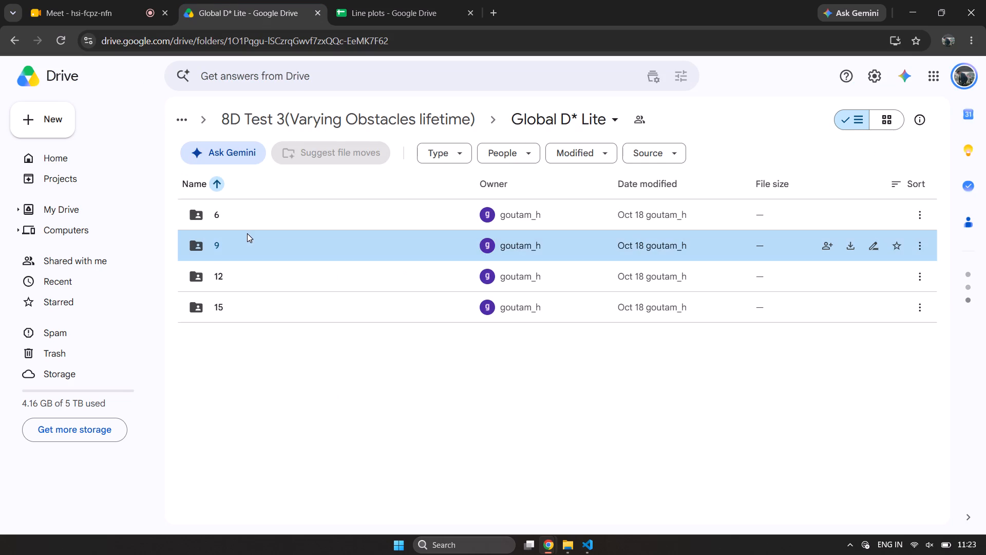
triple_click(237, 250)
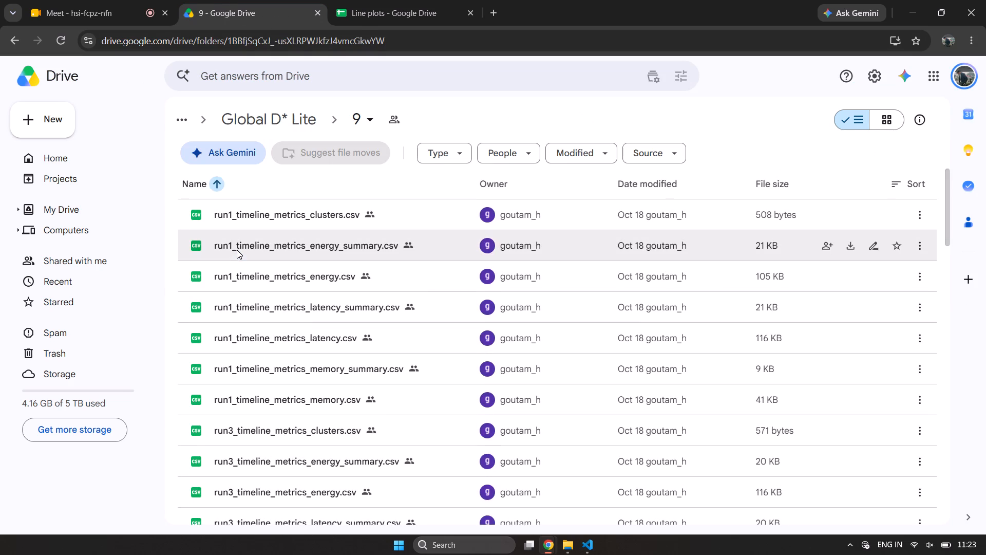
scroll(314, 328, "down", 20)
scroll(314, 328, "down", 1)
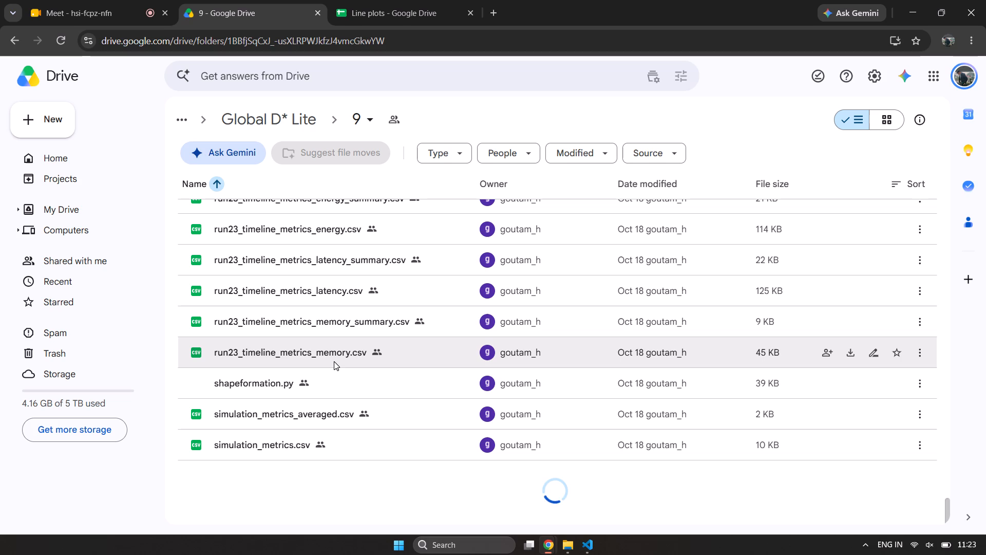
scroll(334, 361, "down", 3)
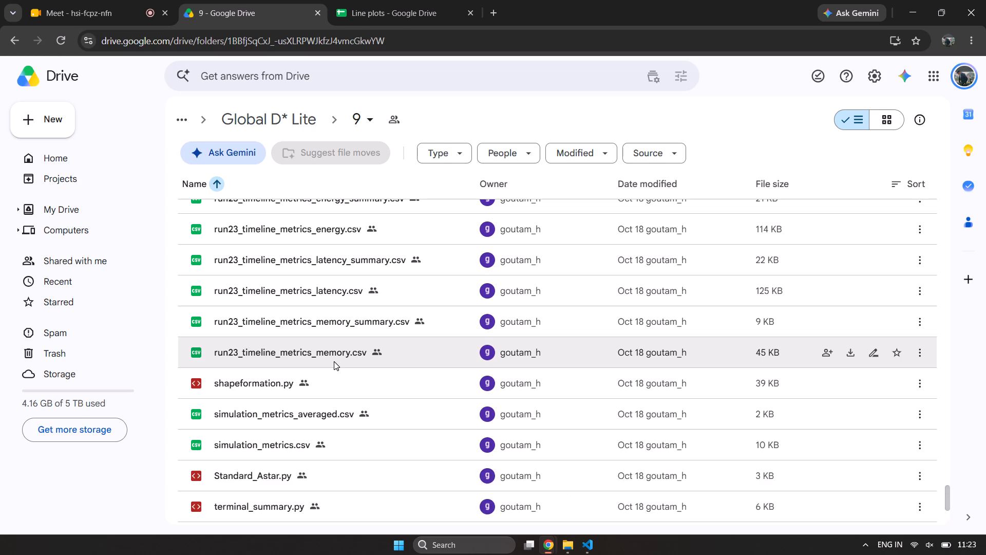
scroll(334, 361, "down", 5)
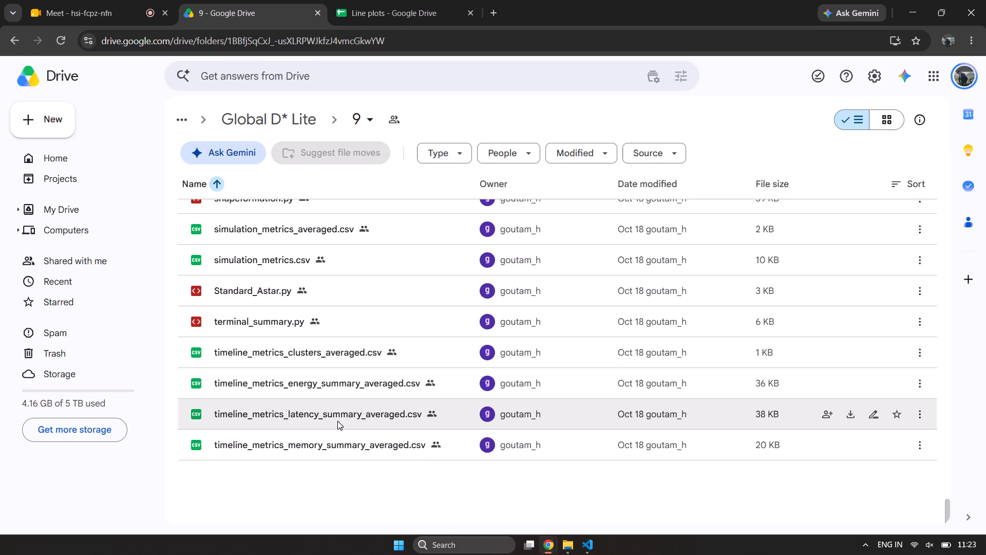
double_click(353, 411)
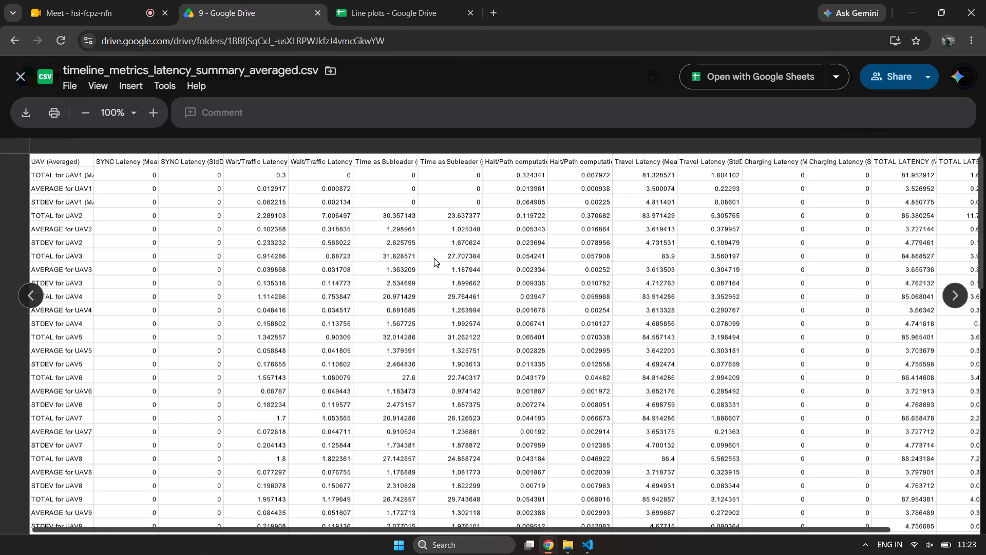
Copy the Max Individual Latency values 167.454848 and 30.289242 into B18:C18 of Line plots, the Global D* Lite row for lifetime 9.
scroll(373, 405, "down", 20)
scroll(373, 405, "down", 20)
scroll(373, 405, "down", 3)
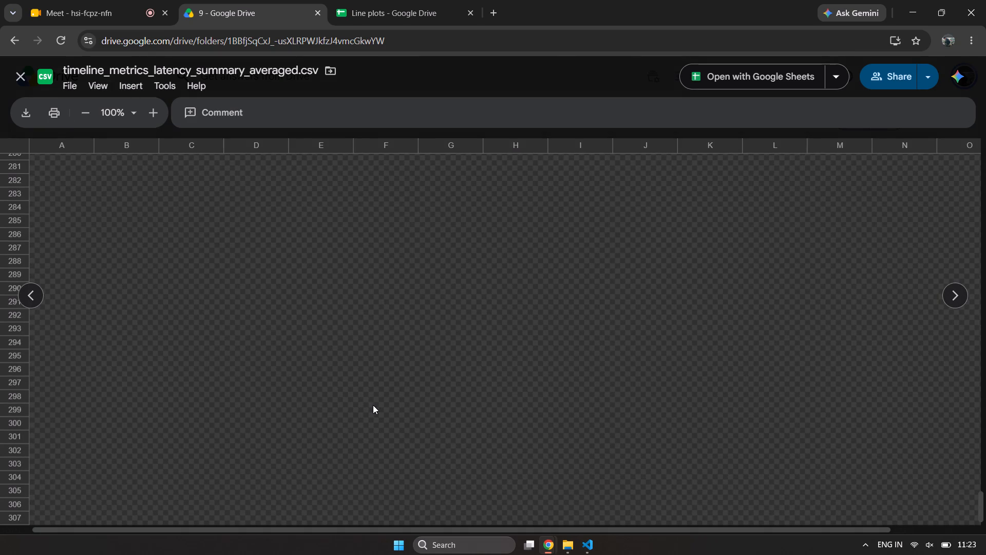
scroll(373, 405, "down", 3)
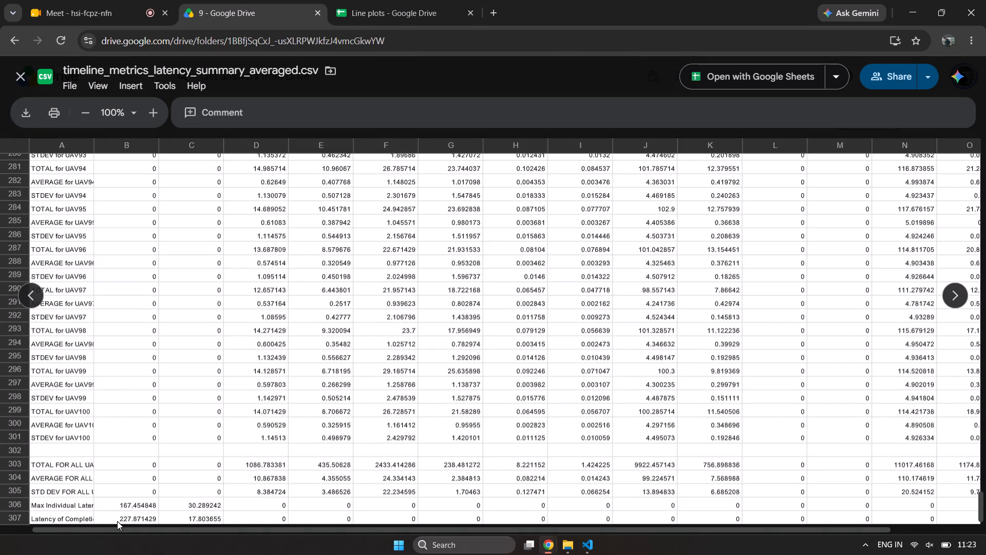
left_click(136, 504)
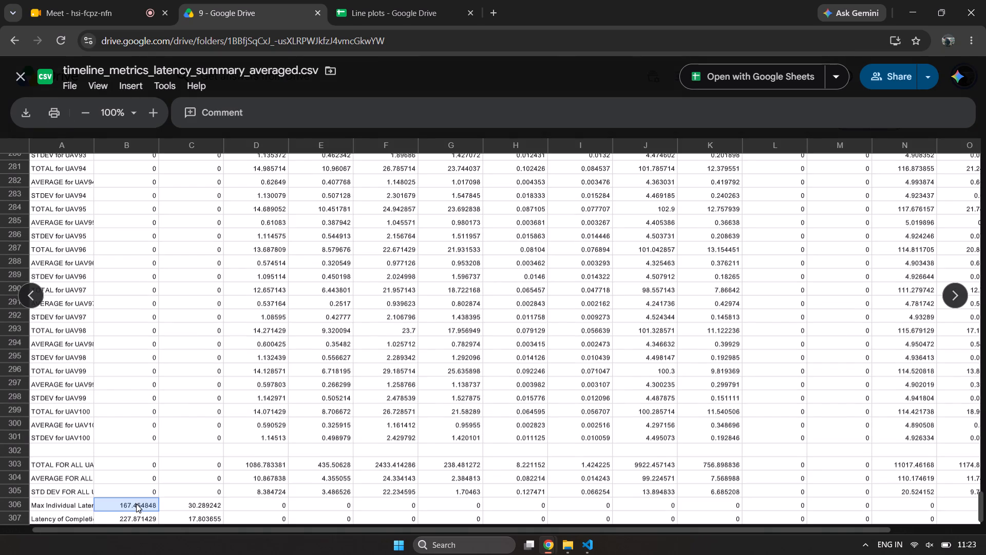
left_click_drag(136, 504, 175, 506)
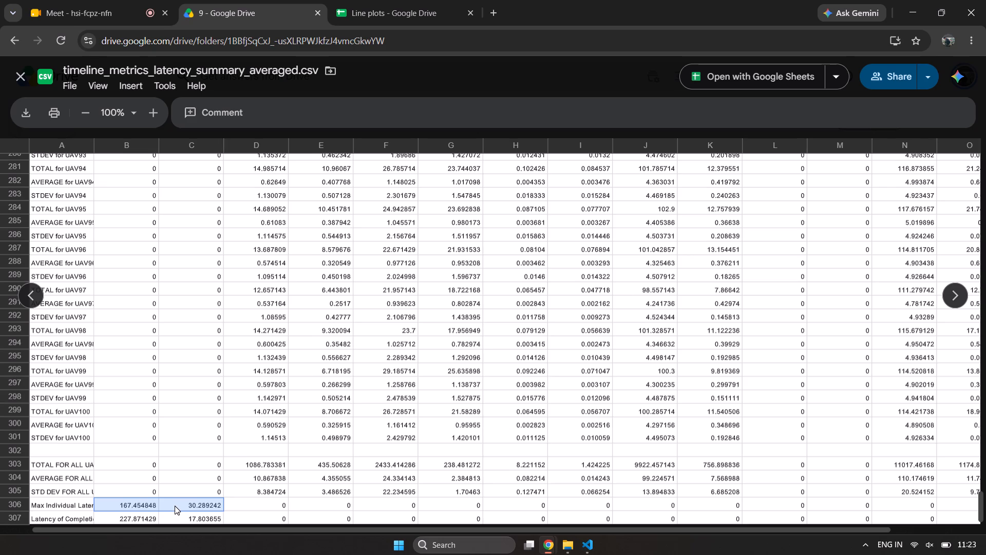
key("ctrl+c")
left_click(412, 1)
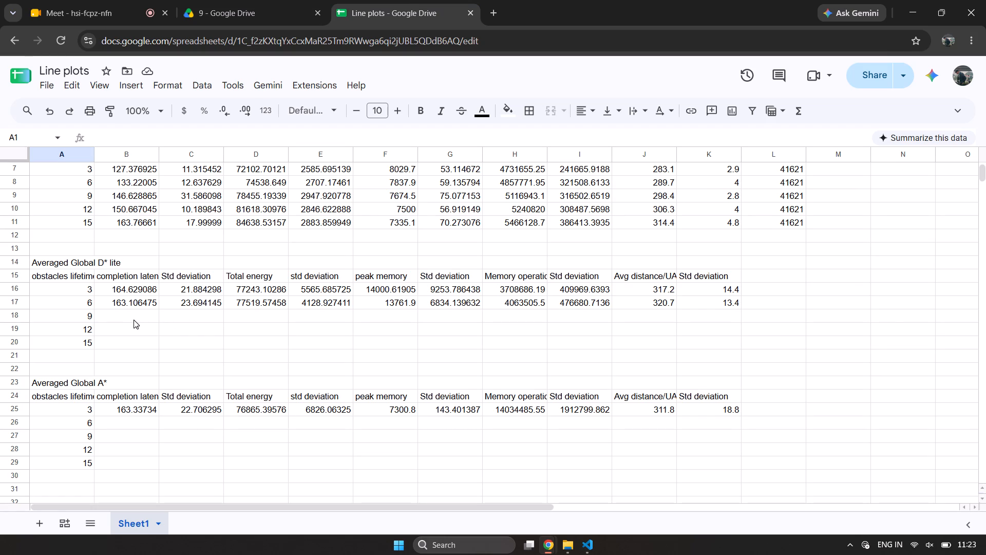
left_click(134, 319)
key("ctrl+v")
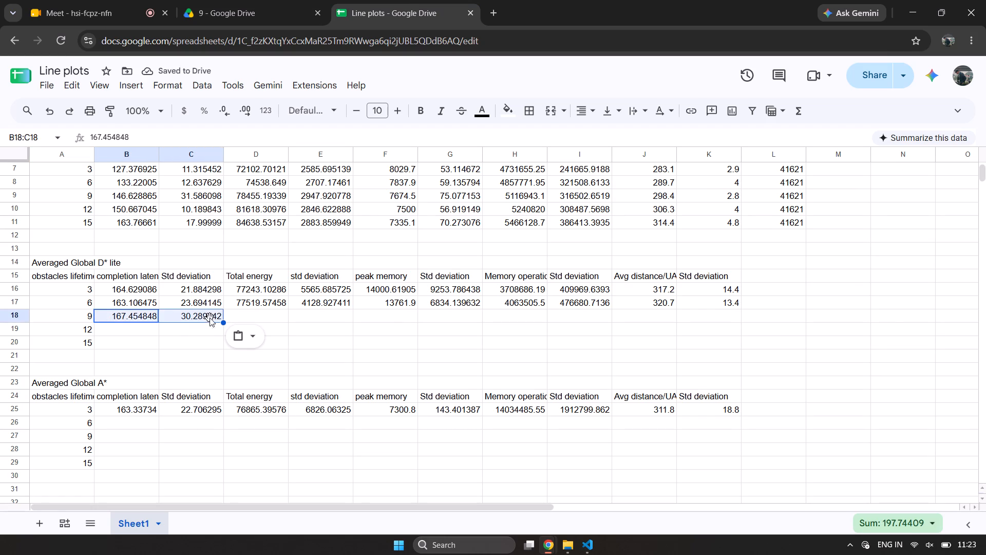
Copy the all-UAV total energy values 80308.75793 and 8657.429362 from folder 9's timeline_metrics_energy_summary_averaged.csv into D18:E18 of Line plots.
left_click(272, 1)
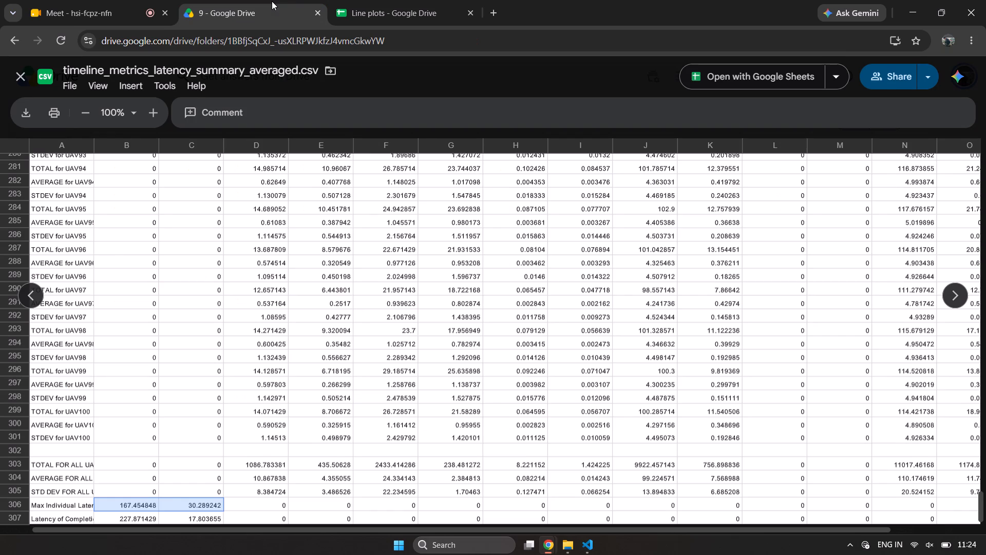
left_click(11, 81)
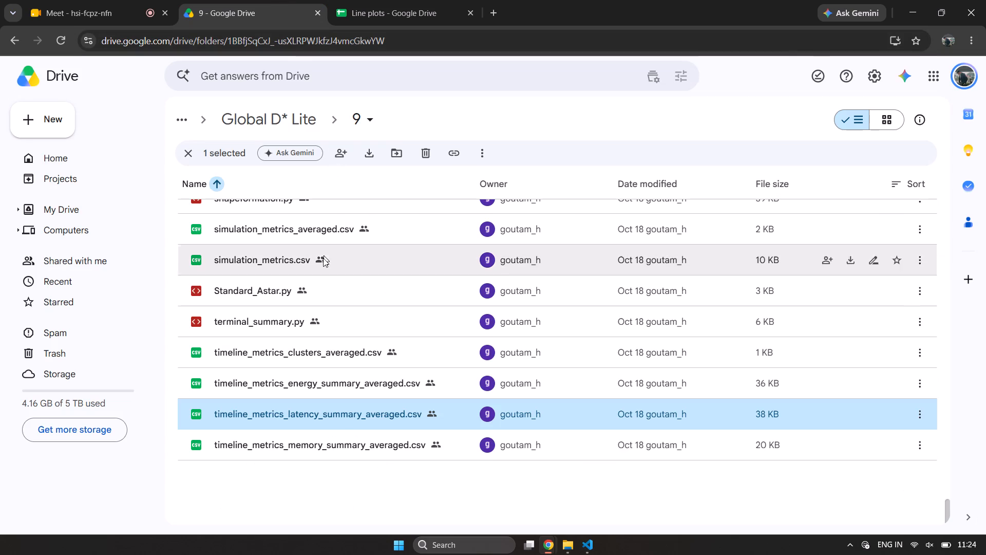
double_click(282, 391)
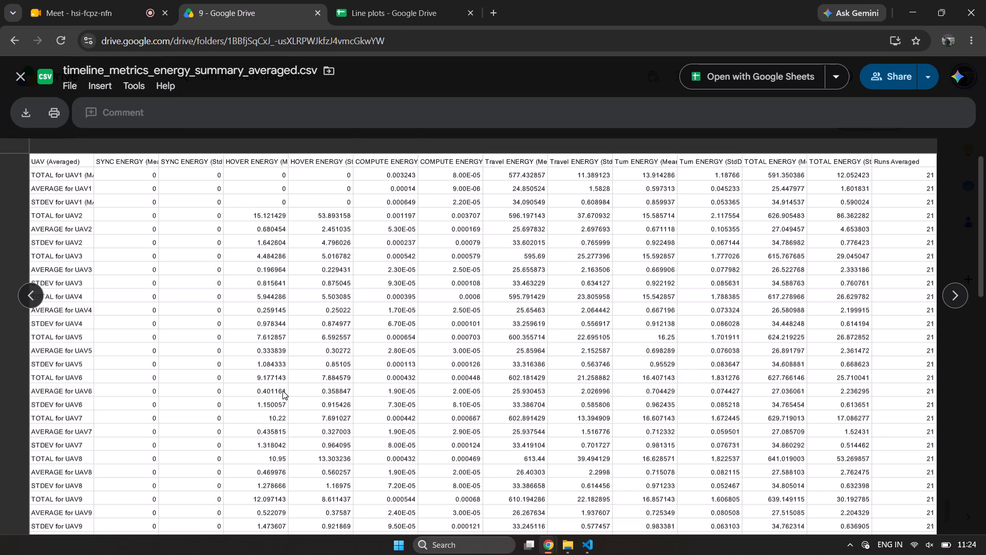
scroll(524, 374, "down", 15)
scroll(524, 374, "down", 8)
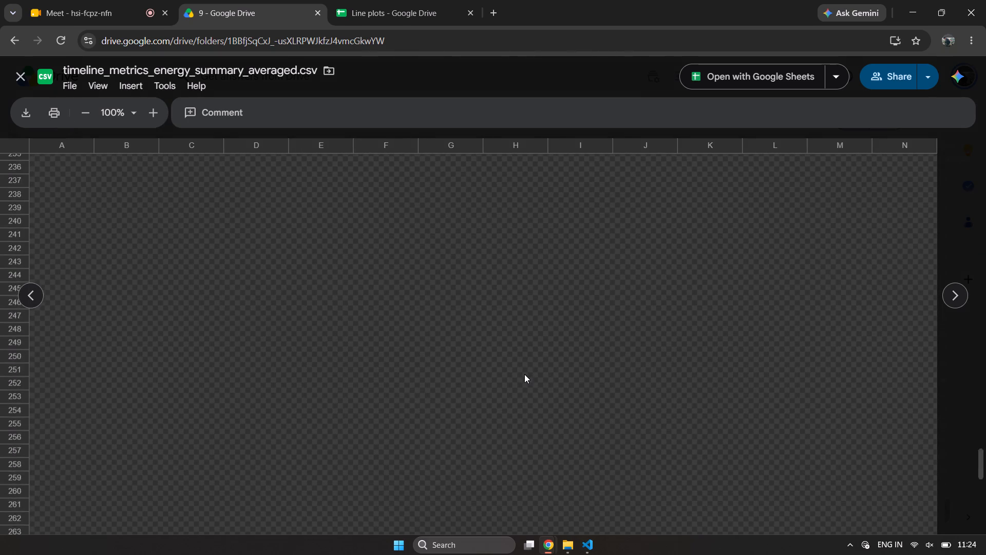
scroll(524, 374, "down", 7)
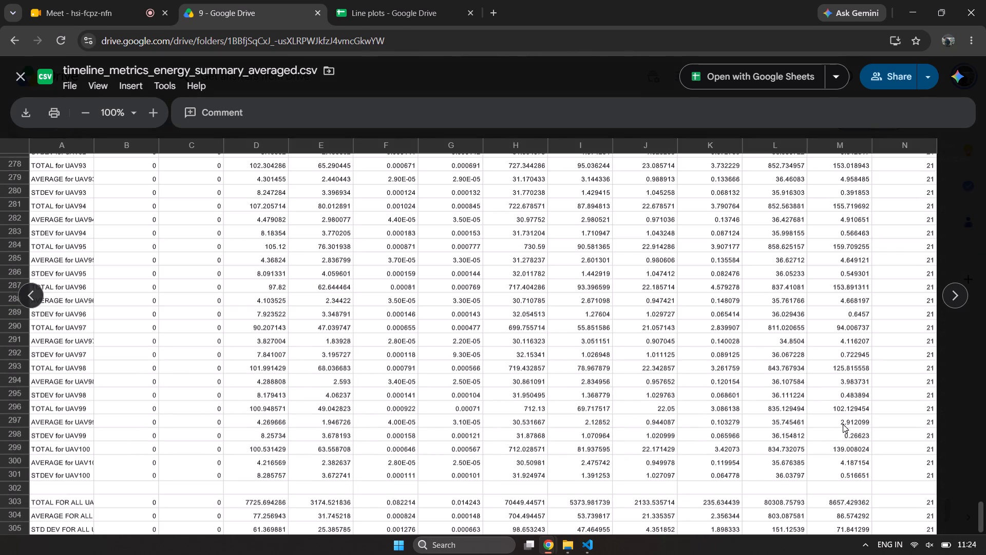
left_click_drag(776, 500, 778, 501)
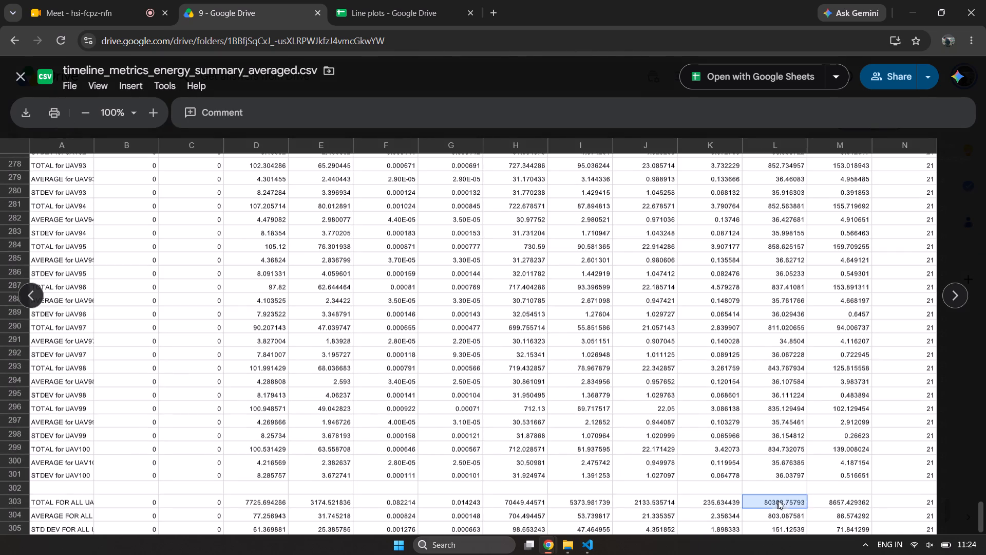
left_click_drag(778, 501, 824, 497)
key("ctrl+c")
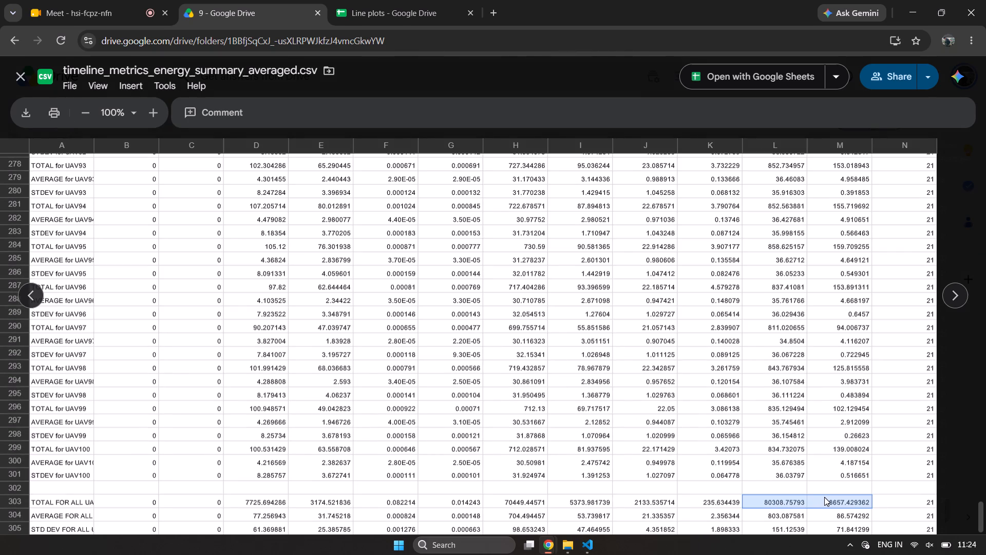
left_click(420, 0)
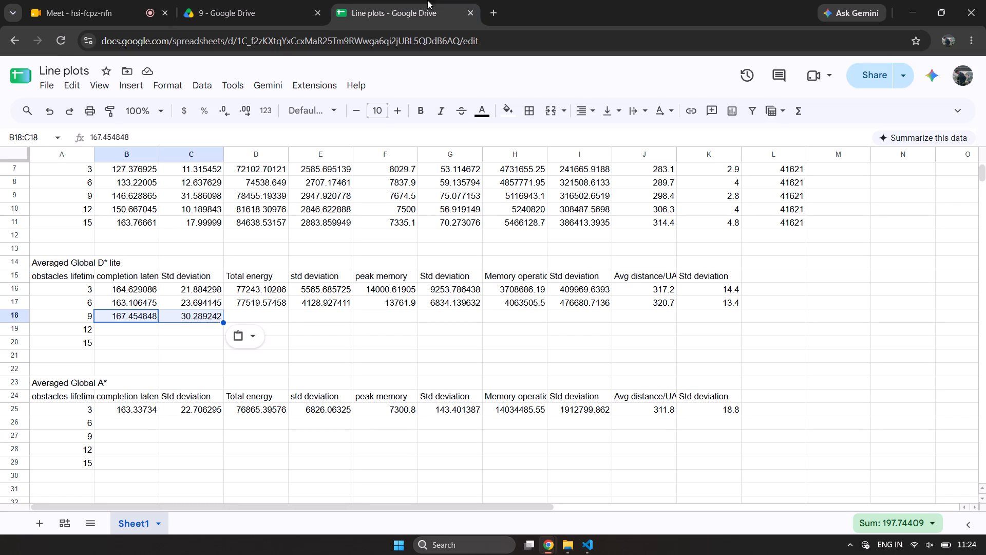
left_click(273, 311)
key("ctrl+v")
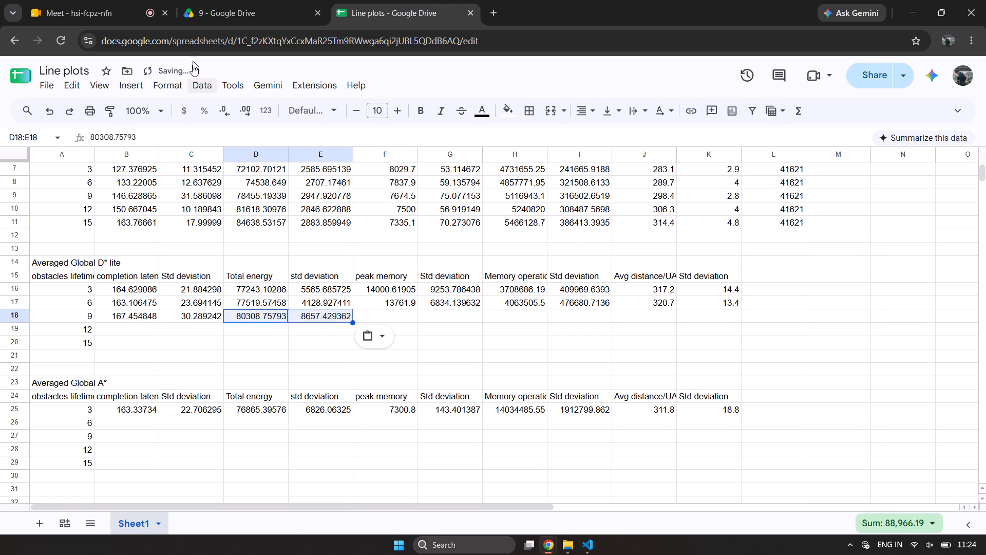
Copy the all-UAV total memory operations values 4588305.429 and 661828.2952 from timeline_metrics_memory_summary_averaged.csv into H18:I18 of Line plots.
left_click(229, 0)
left_click(21, 77)
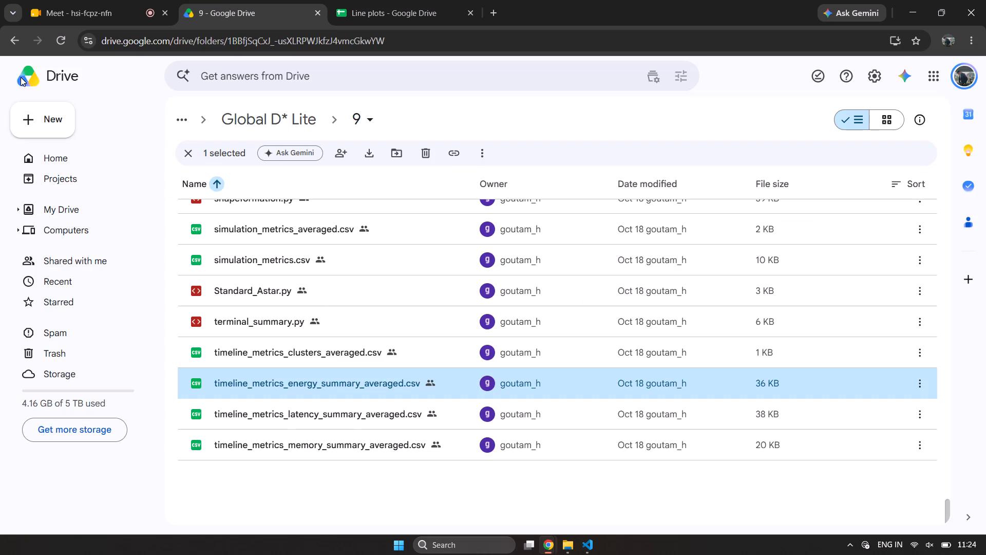
double_click(272, 450)
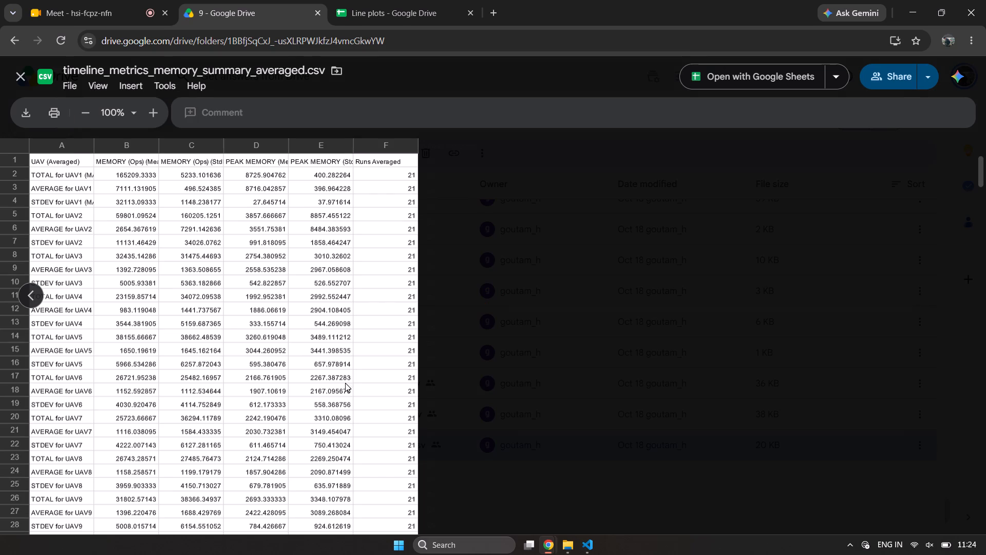
scroll(345, 383, "down", 20)
scroll(345, 383, "down", 20)
scroll(345, 383, "down", 2)
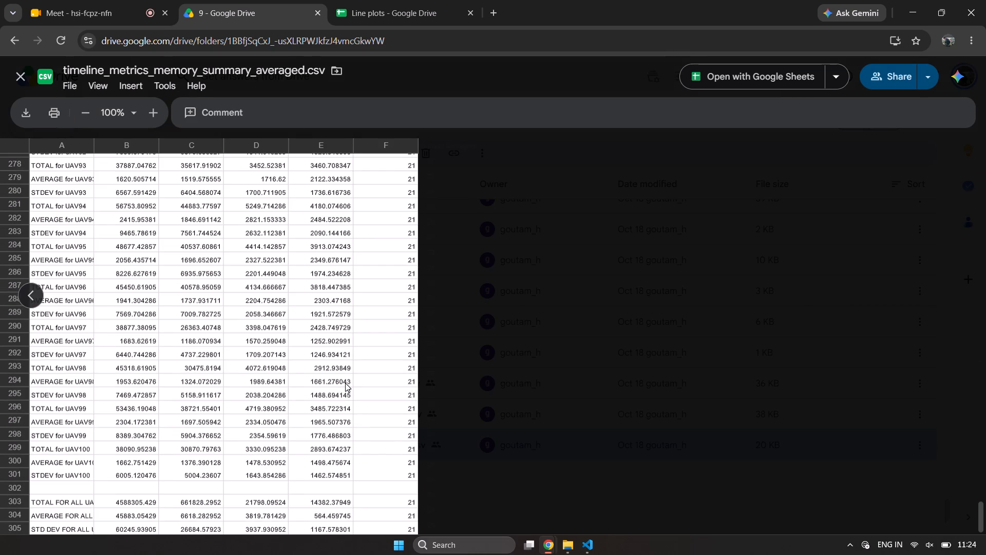
scroll(345, 383, "down", 7)
left_click_drag(129, 501, 187, 505)
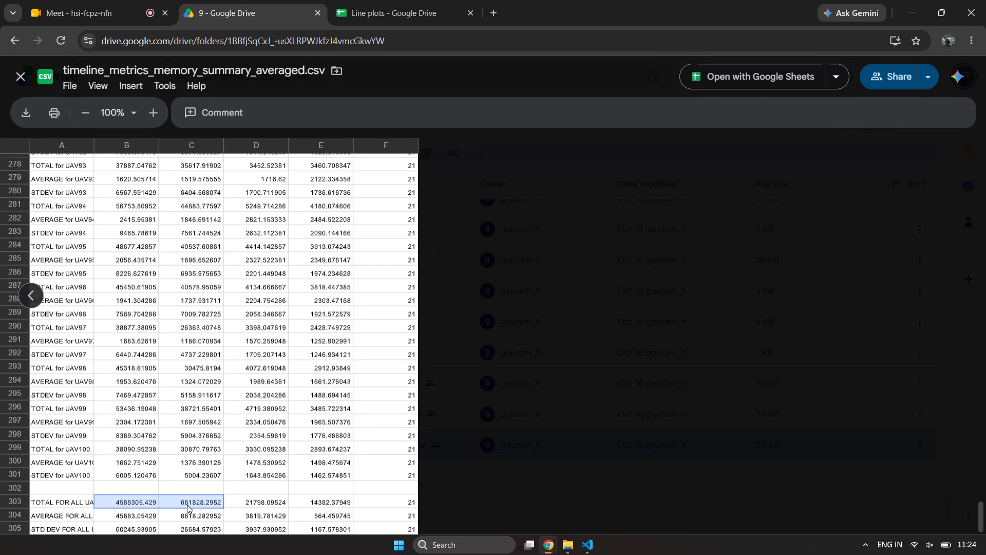
key("ctrl+c")
left_click(409, 0)
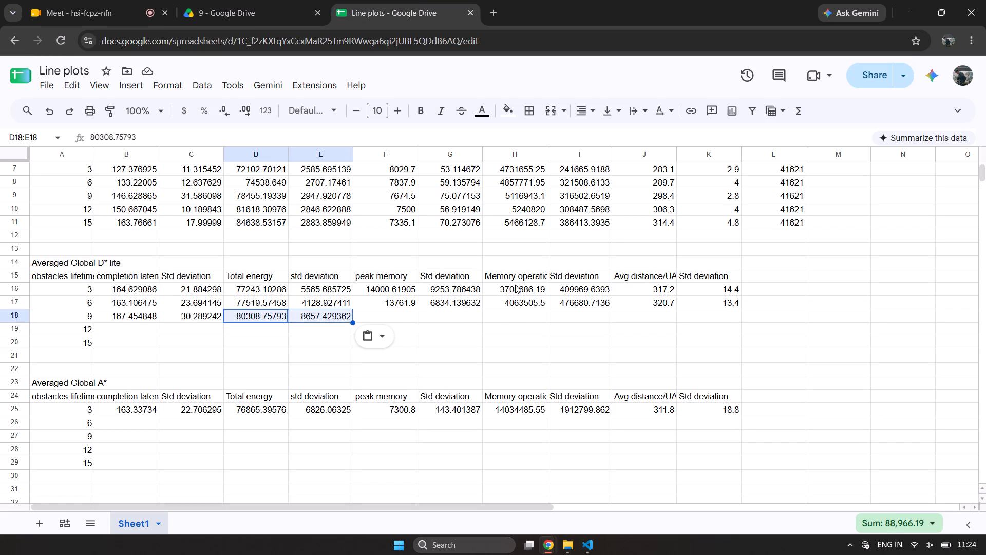
left_click(508, 314)
key("ctrl+v")
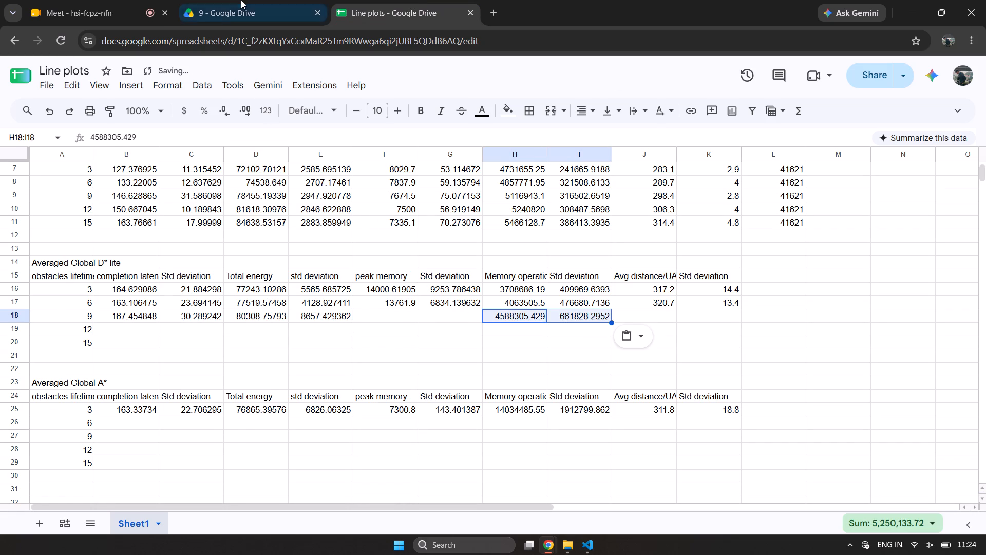
Copy the all-UAV total peak memory values 21798.09524 and 14382.37949 from the same memory summary into F18:G18 of Line plots.
left_click(240, 0)
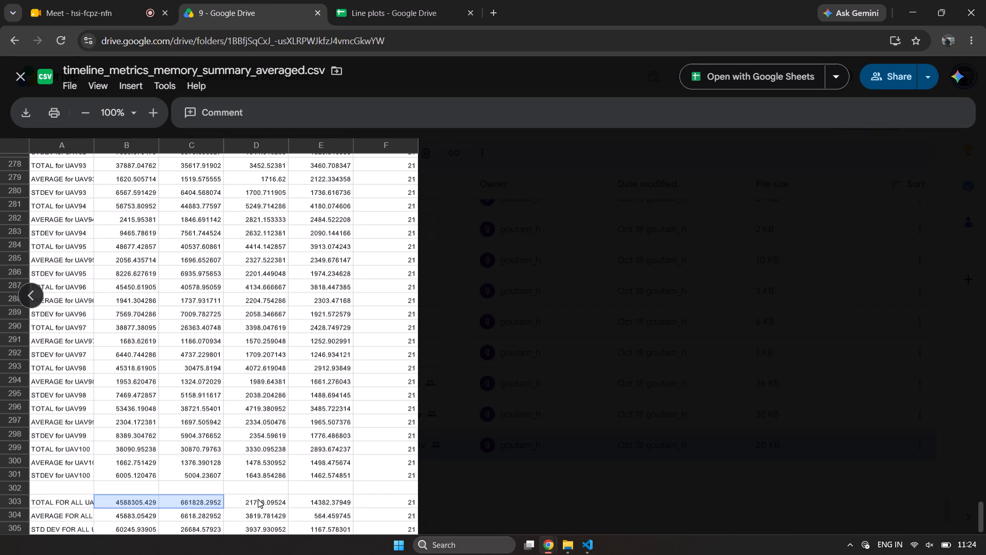
left_click_drag(258, 499, 308, 498)
key("ctrl+c")
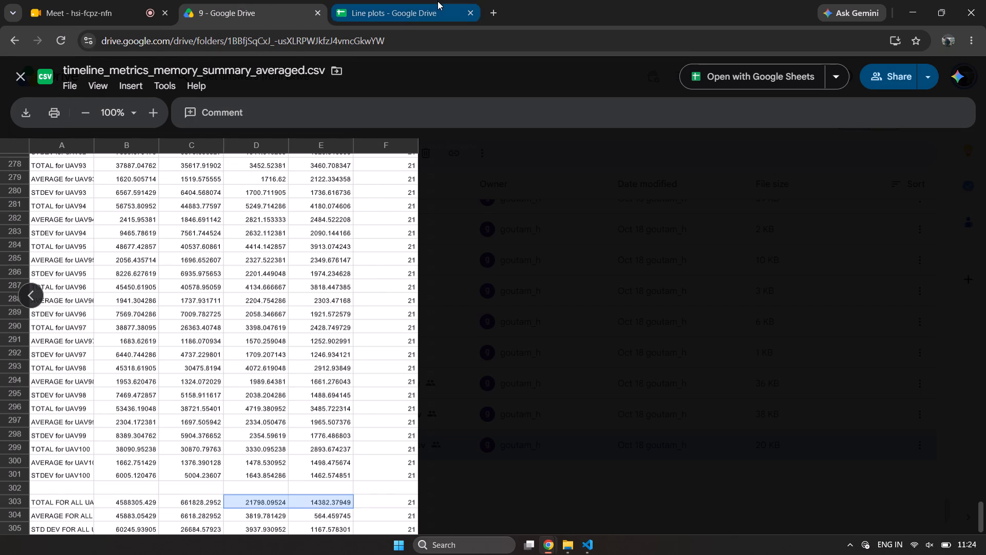
left_click(438, 1)
left_click(403, 311)
key("ctrl+v")
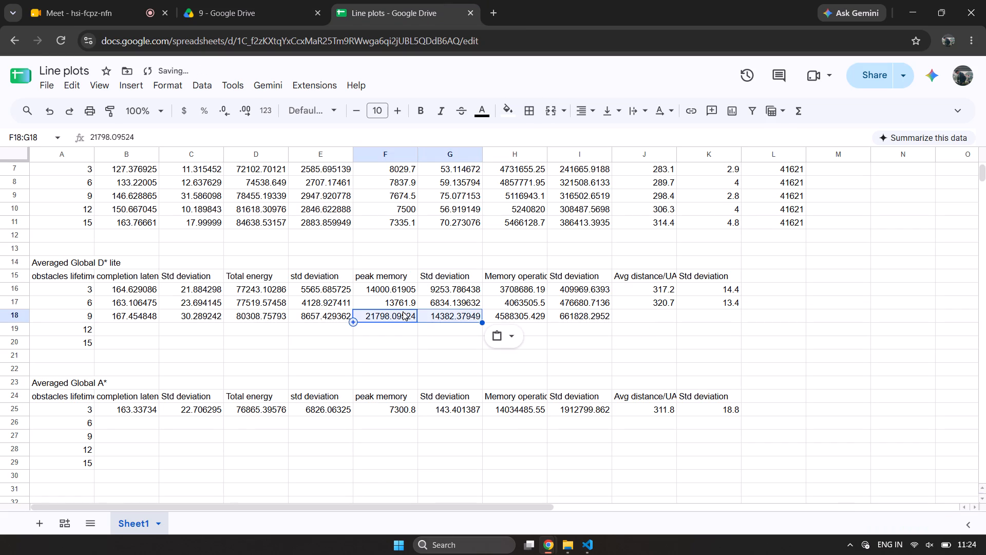
Close the memory summary in Drive and open simulation_metrics_averaged.csv from the same Global D* Lite folder 9.
left_click(258, 9)
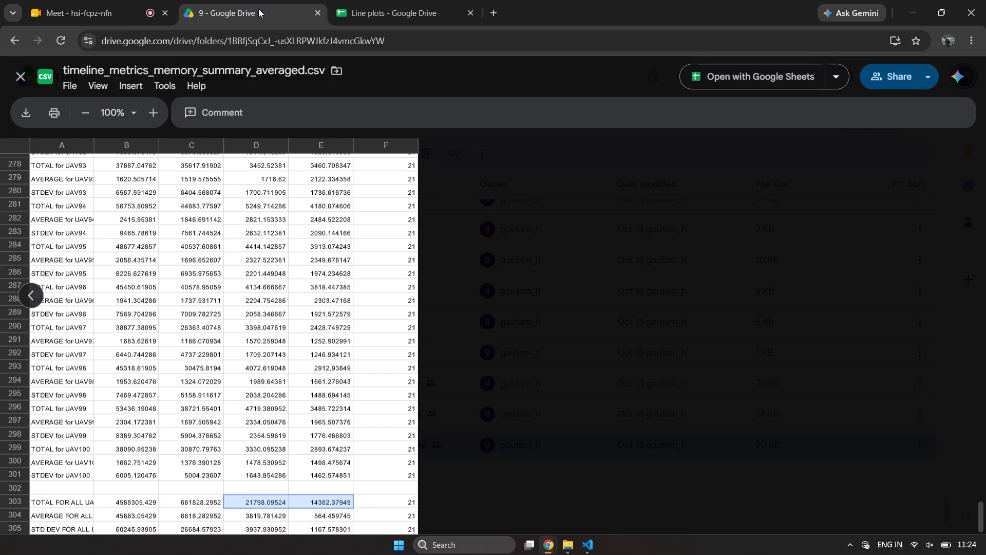
left_click(31, 71)
scroll(301, 314, "up", 1)
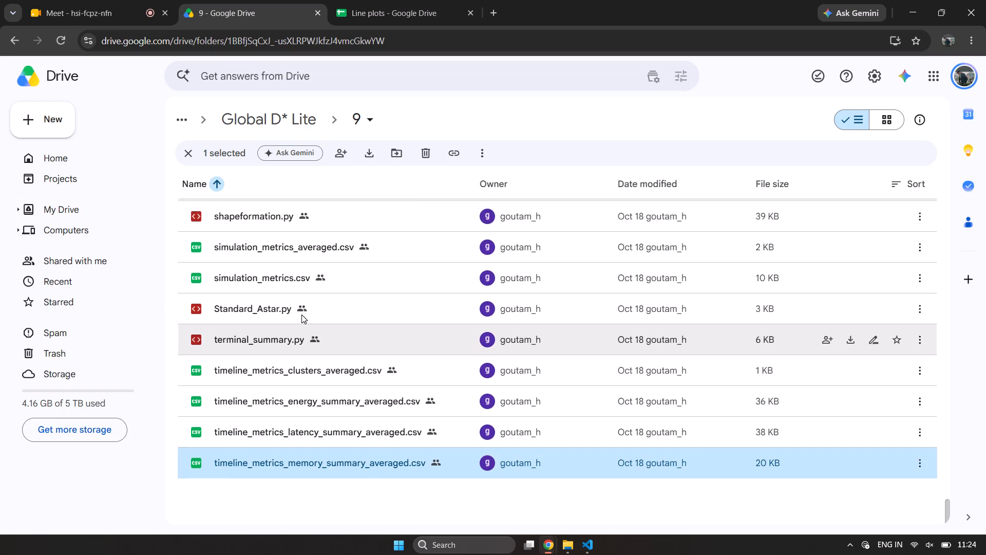
scroll(301, 314, "up", 1)
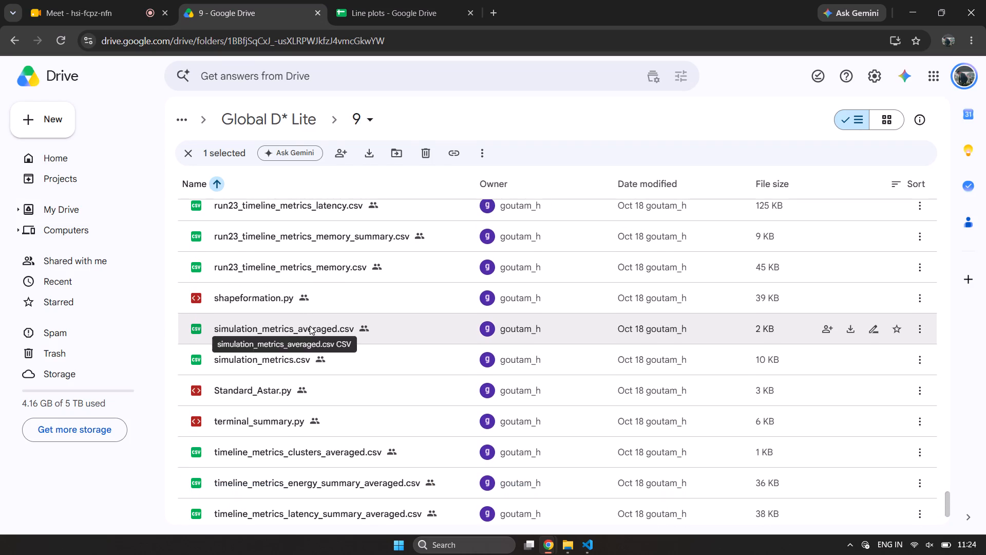
double_click(310, 326)
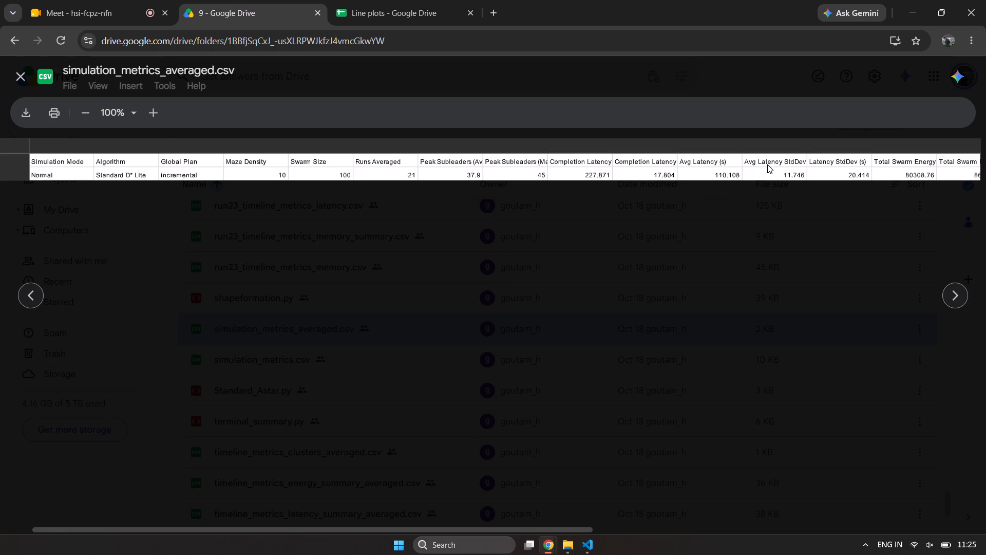
Copy the average distance per UAV and its standard deviation, 330.7 and 25.2, from simulation_metrics_averaged.csv into J18:K18 of Line plots.
scroll(768, 164, "left", 14)
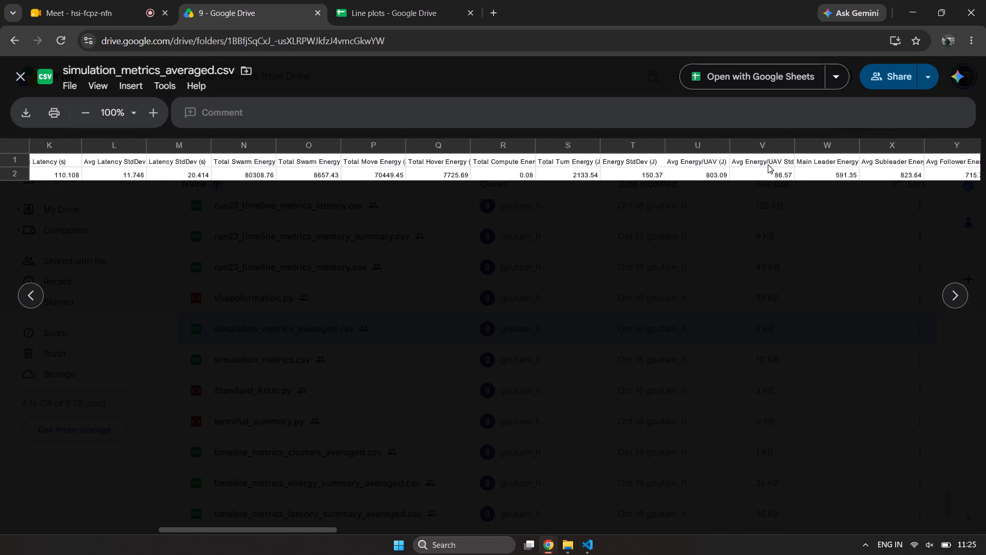
scroll(768, 164, "left", 9)
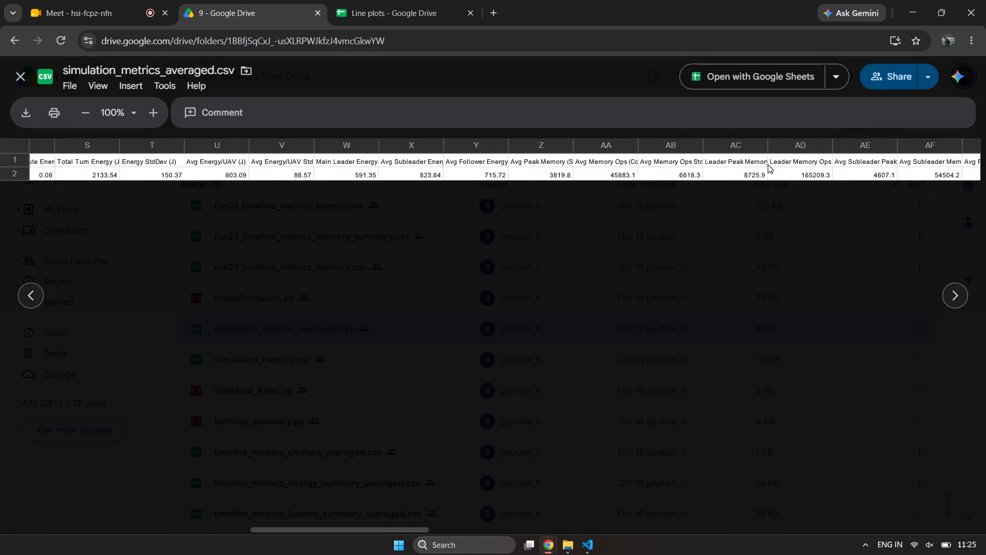
scroll(768, 164, "left", 11)
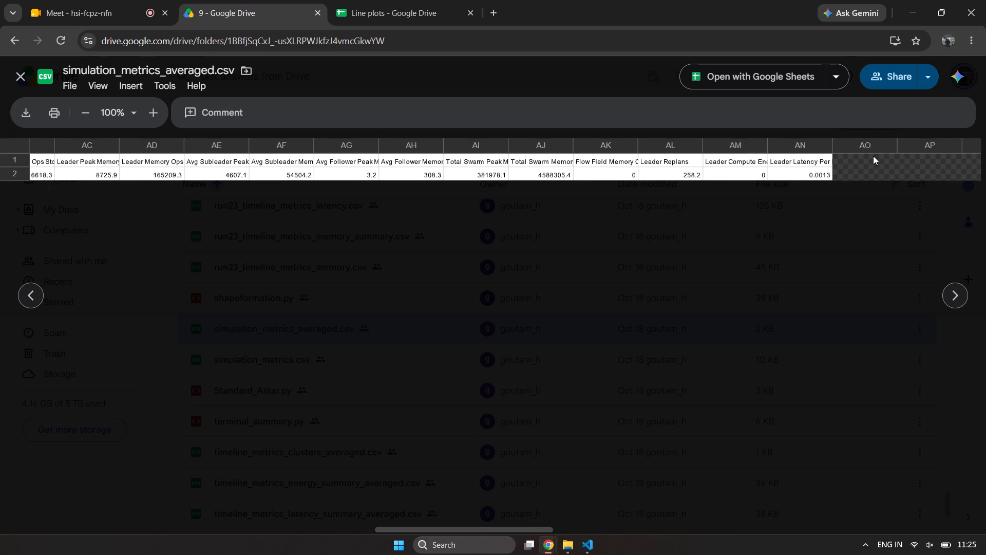
scroll(873, 156, "left", 6)
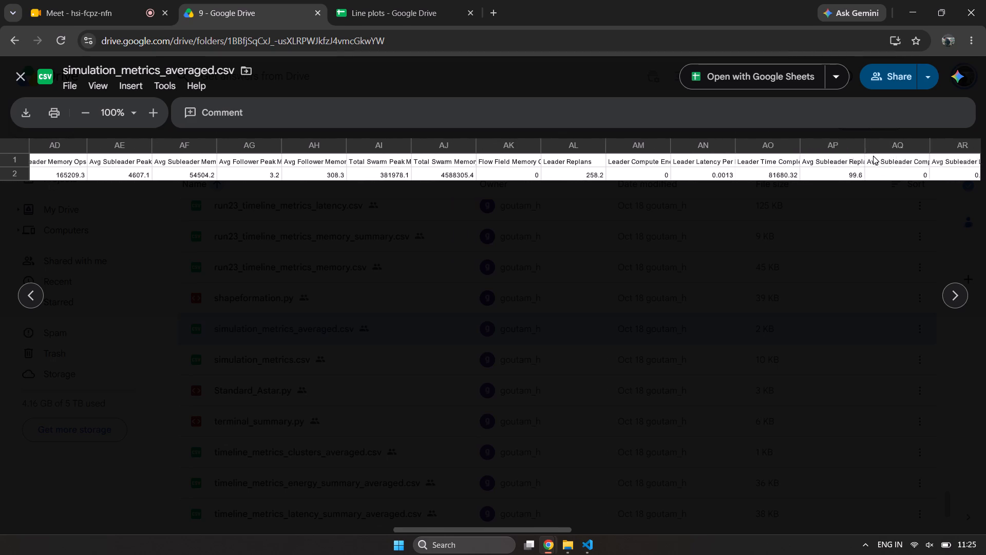
scroll(873, 156, "left", 5)
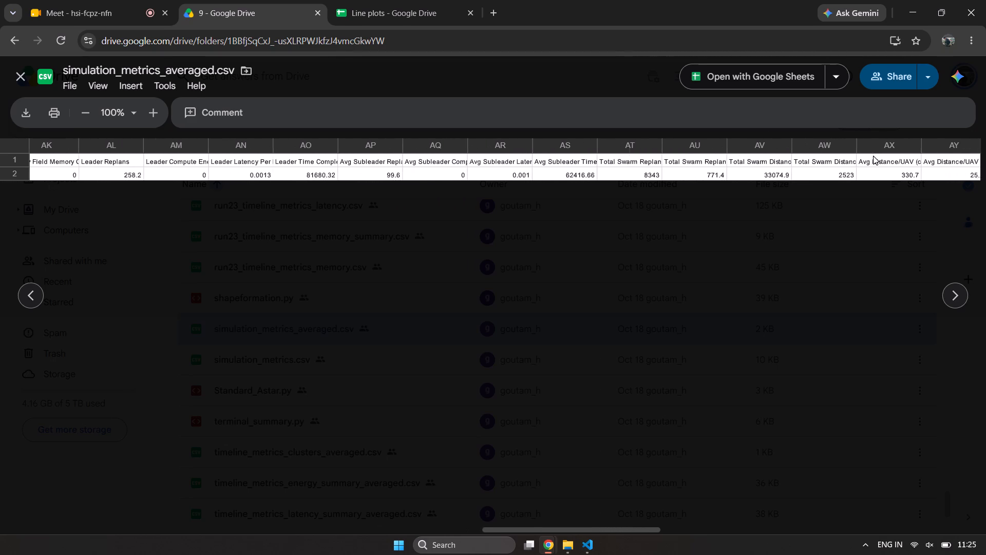
scroll(873, 156, "left", 4)
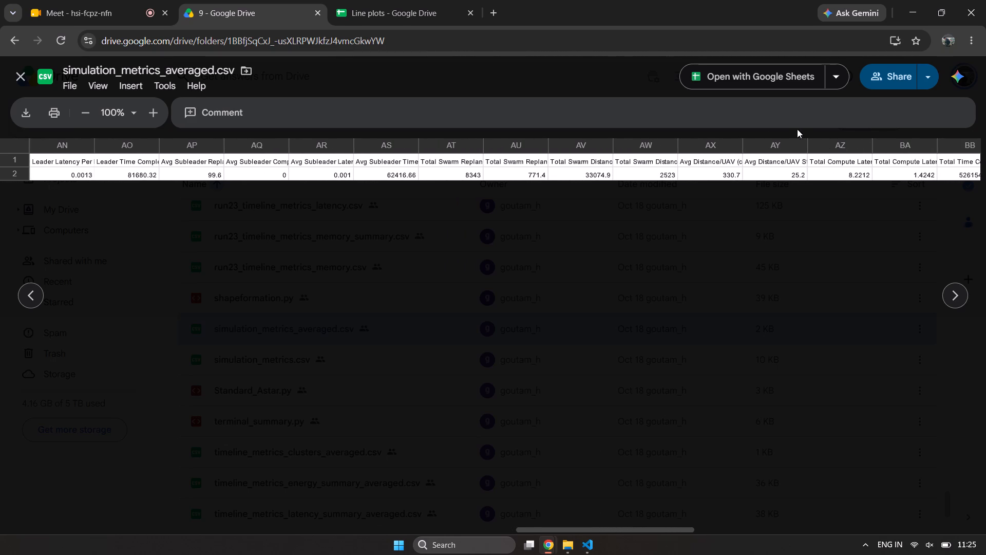
left_click(733, 170)
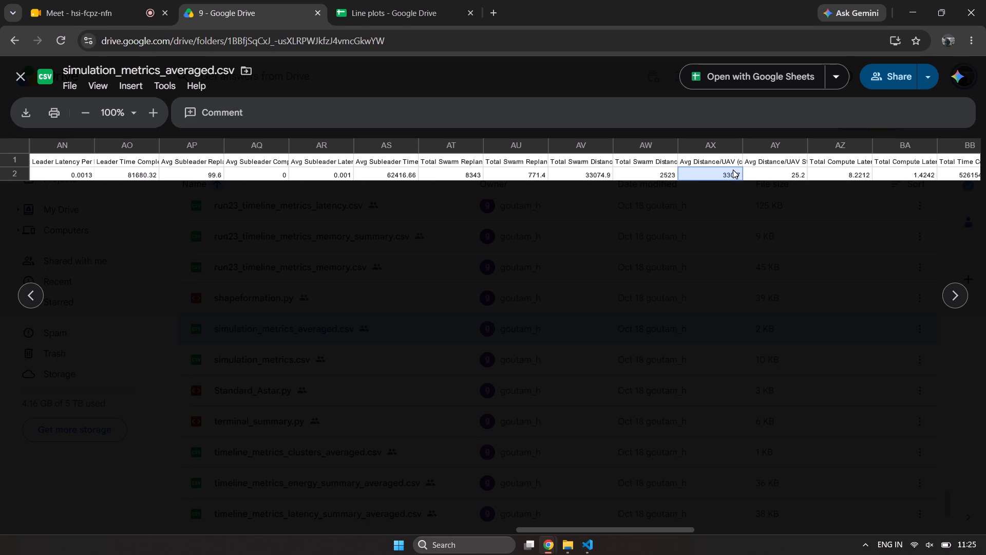
left_click_drag(727, 174, 732, 175)
left_click_drag(732, 175, 757, 175)
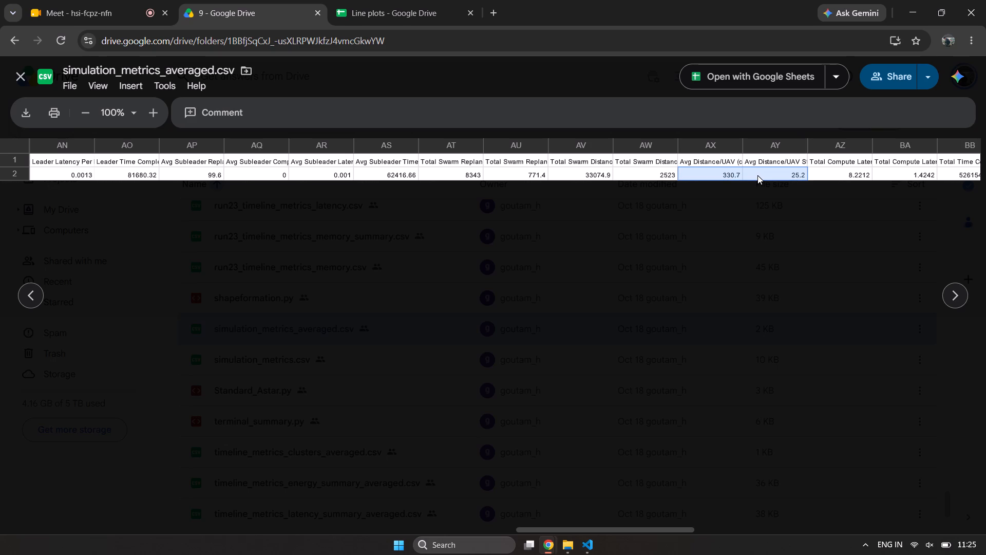
key("ctrl+c")
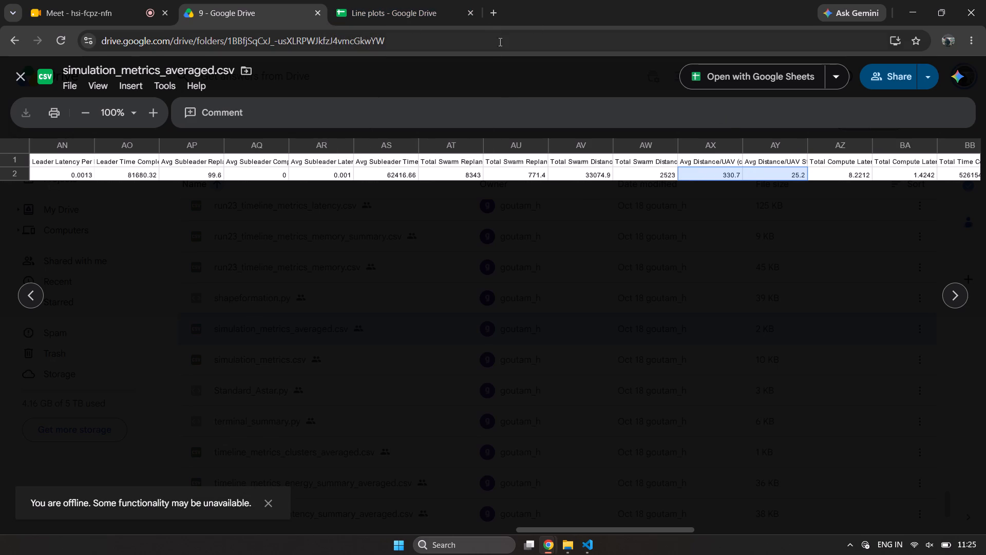
left_click(401, 0)
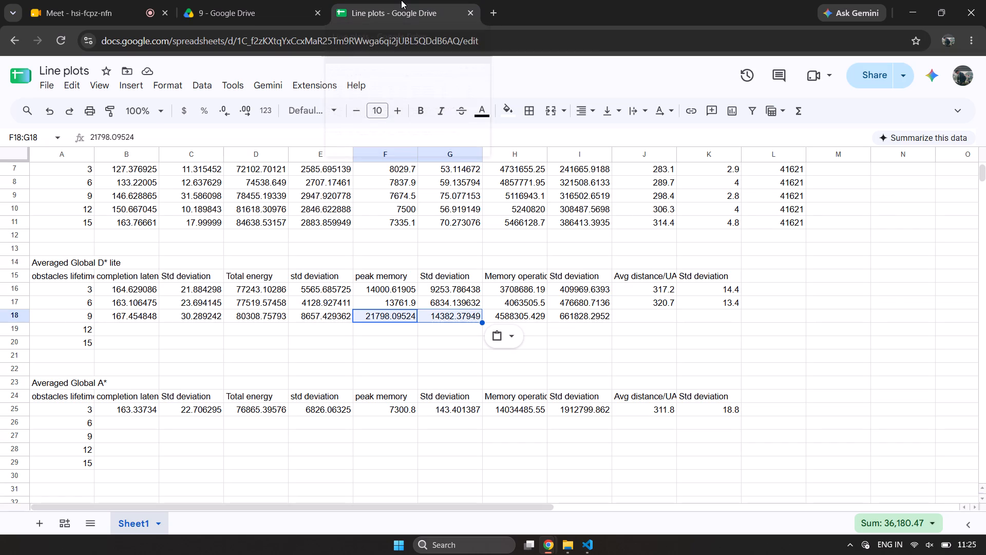
left_click(655, 314)
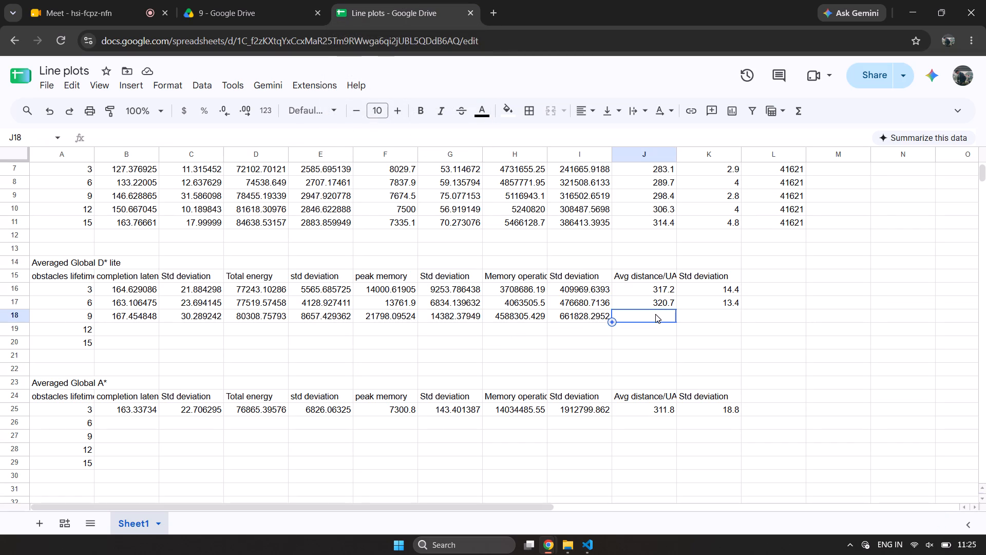
key("ctrl+v")
left_click(653, 334)
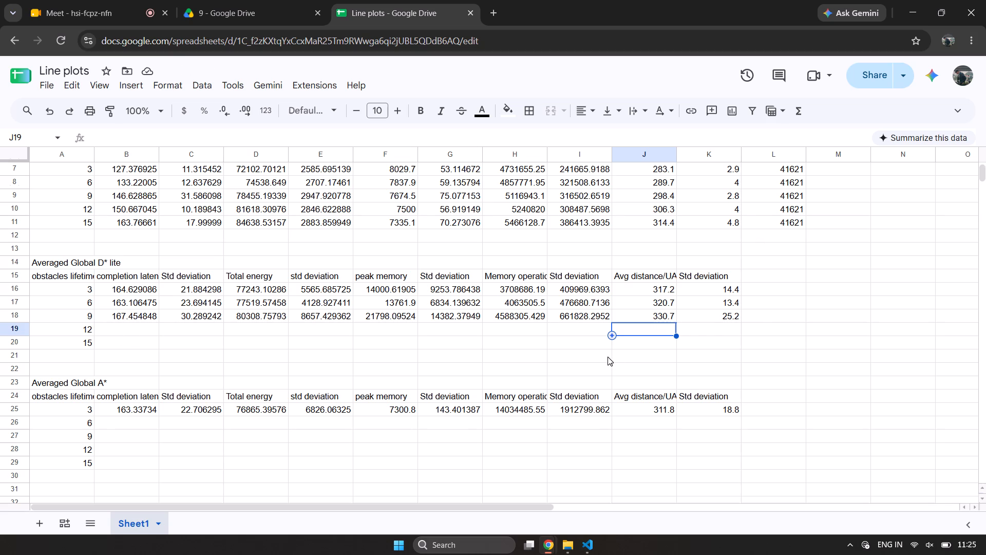
Close simulation_metrics_averaged.csv in Drive, return to the Global D* Lite folder and open folder 15.
left_click(230, 1)
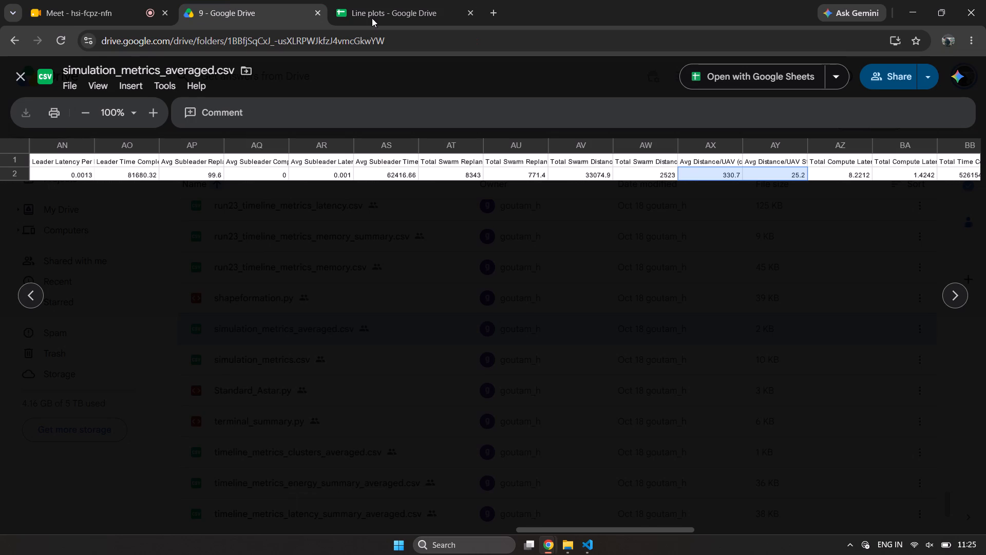
left_click(16, 68)
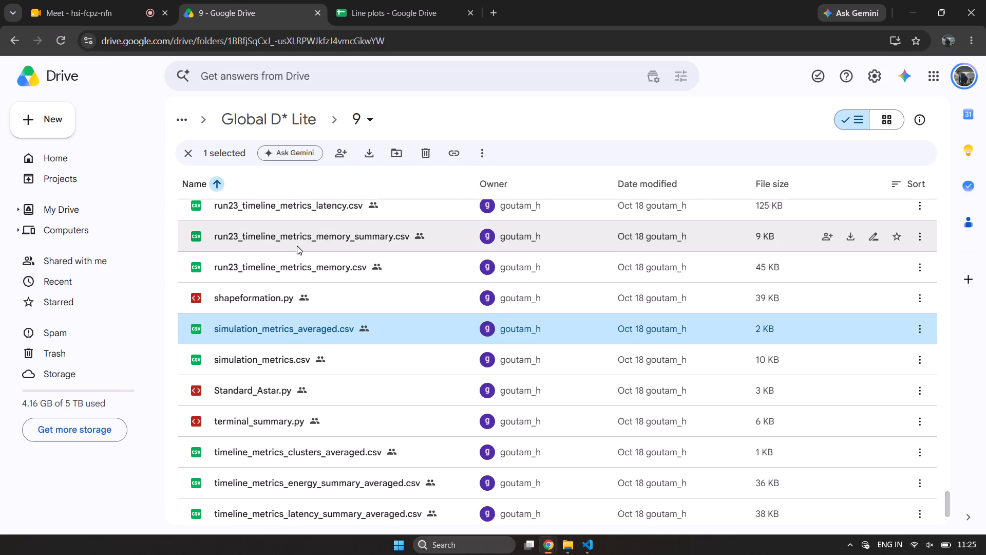
left_click(5, 48)
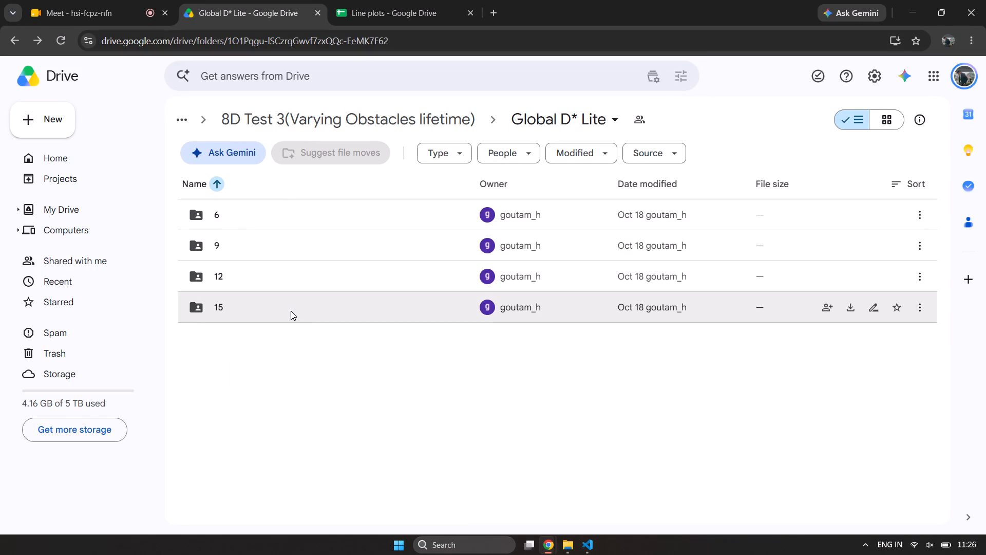
left_click(288, 379)
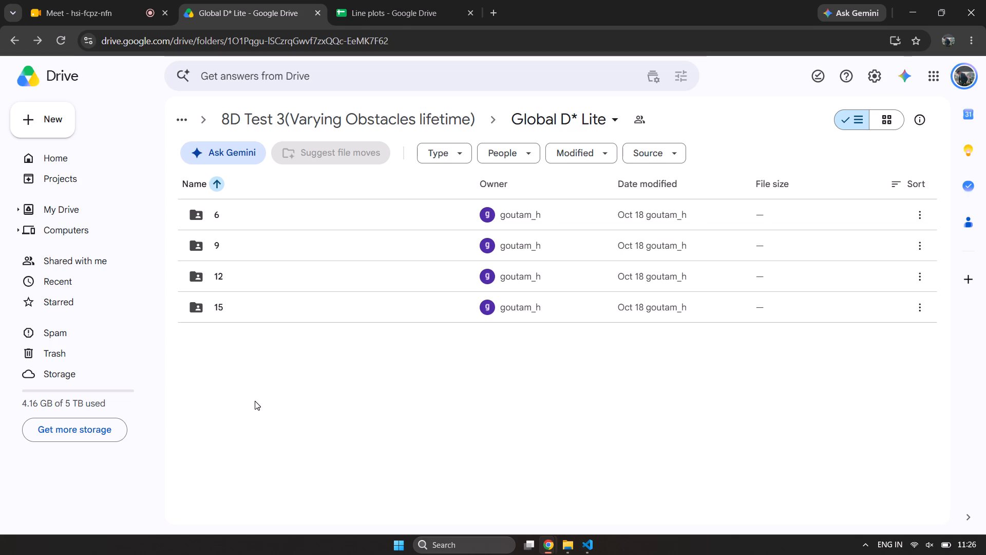
double_click(239, 318)
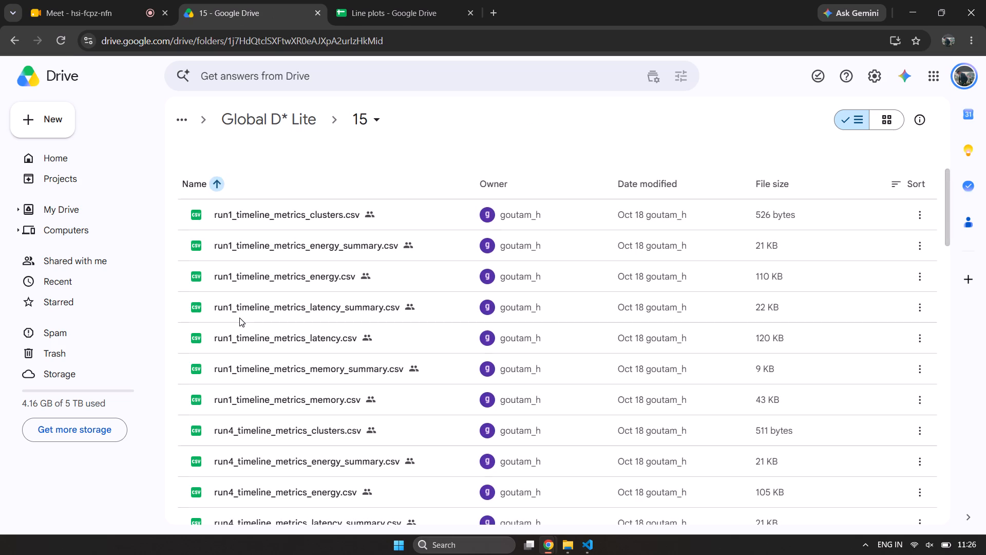
Look through folder 15's file list for the averaged result files and the individual run files.
scroll(239, 318, "right", 1)
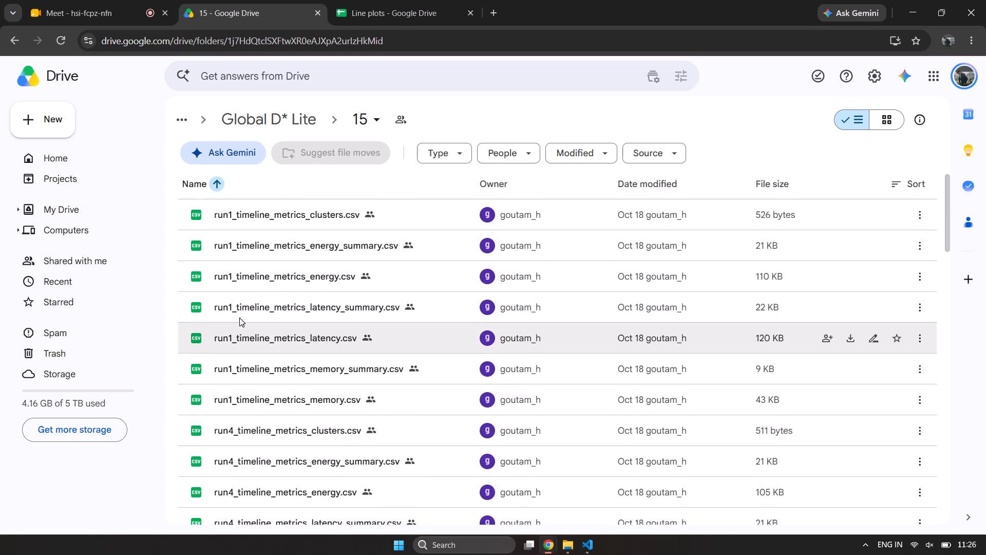
scroll(239, 318, "down", 15)
scroll(239, 318, "down", 8)
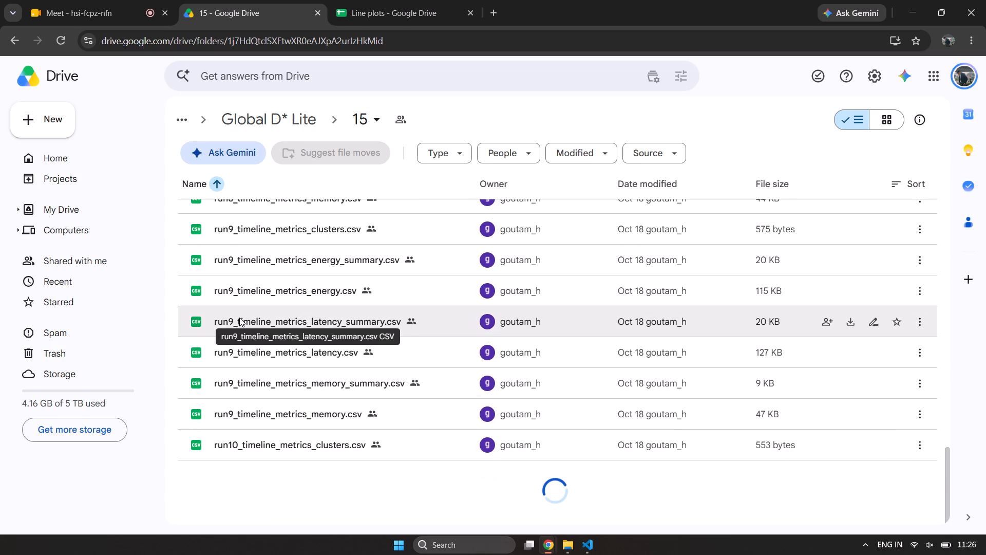
scroll(239, 318, "down", 19)
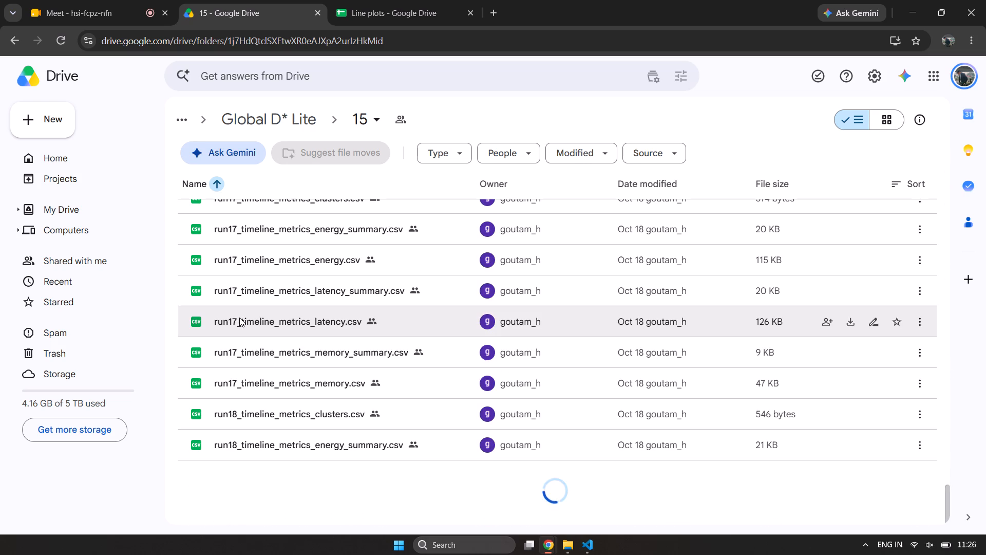
scroll(239, 318, "down", 12)
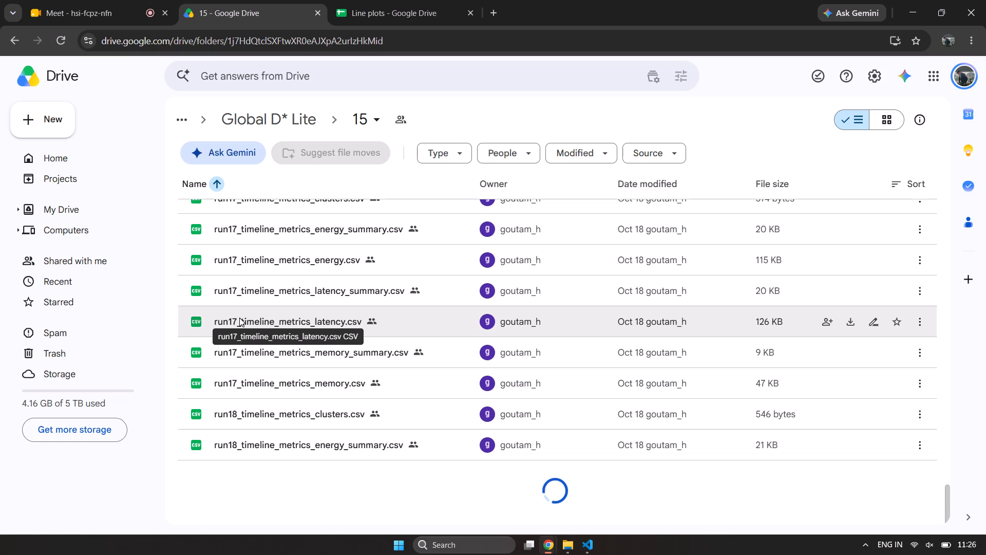
scroll(239, 318, "down", 6)
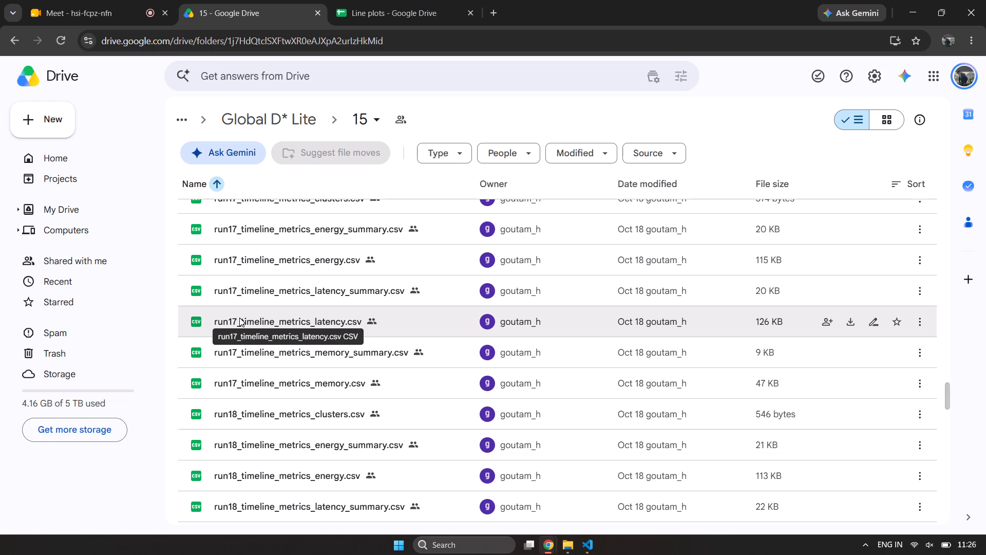
scroll(239, 318, "down", 3)
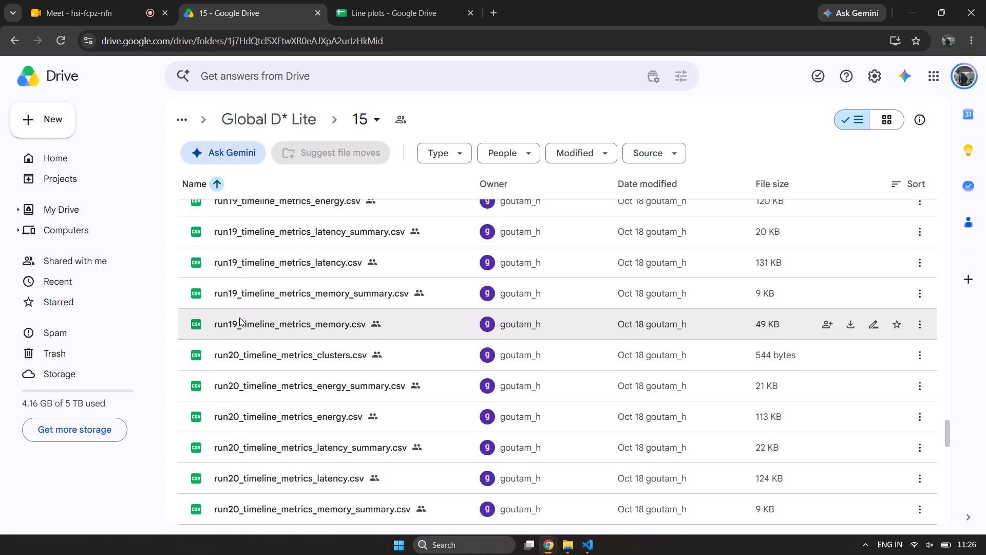
scroll(239, 318, "down", 4)
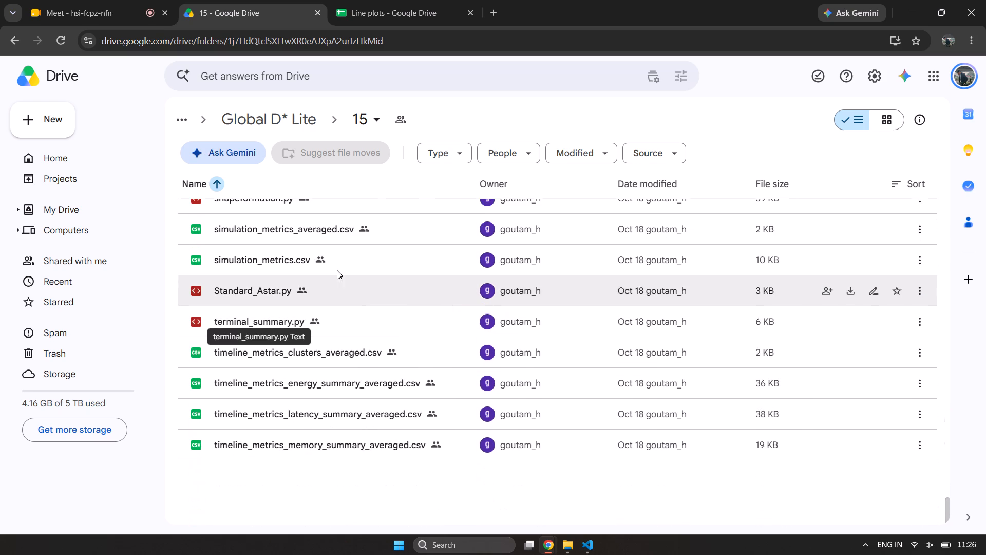
scroll(321, 337, "up", 20)
scroll(321, 337, "up", 12)
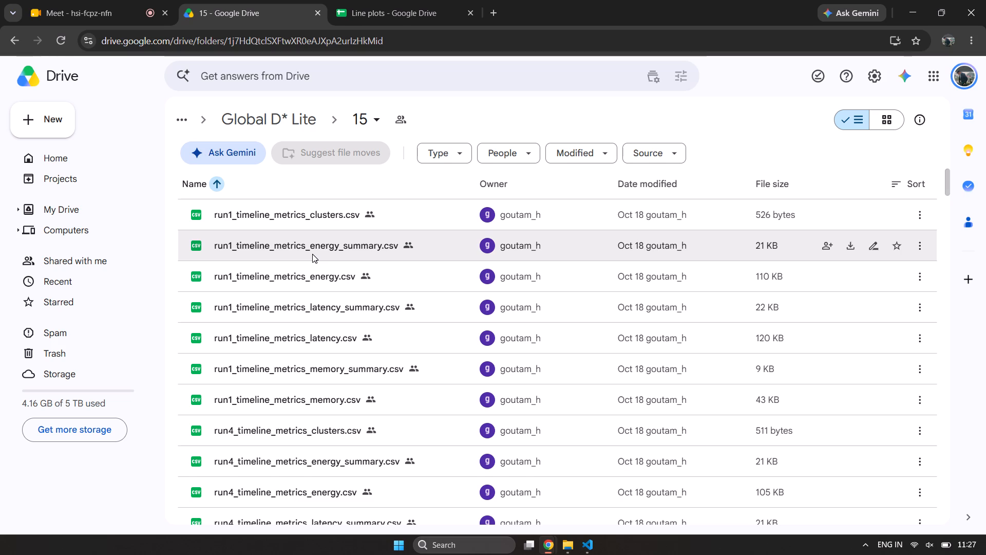
scroll(312, 254, "up", 3)
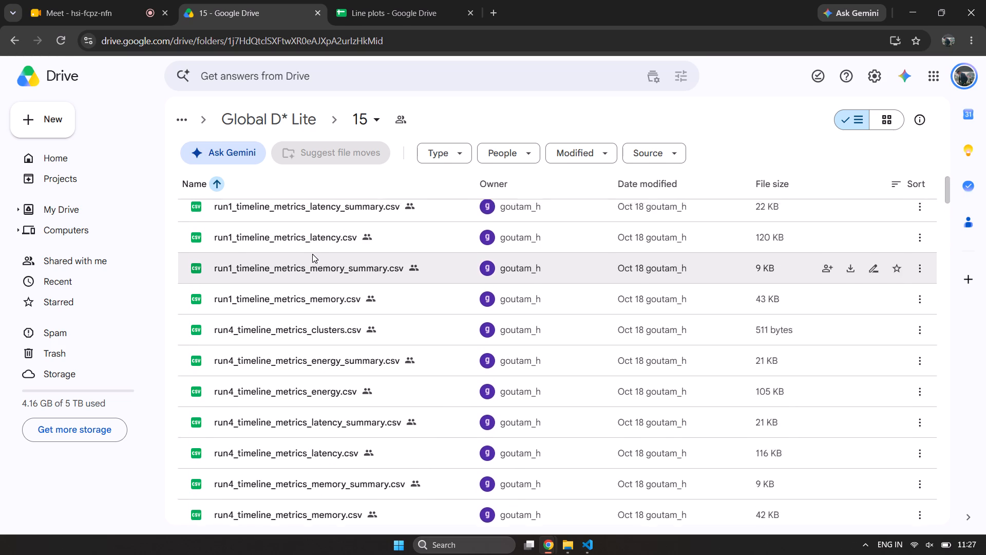
scroll(312, 254, "up", 5)
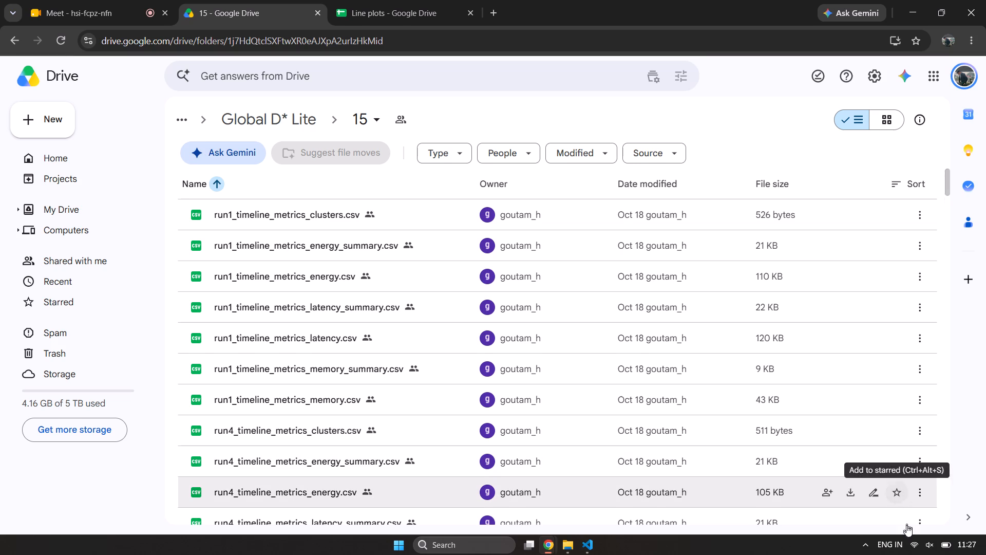
Switch the computer's Wi-Fi connection to the moto g32_8505 network and check the connection.
left_click(921, 549)
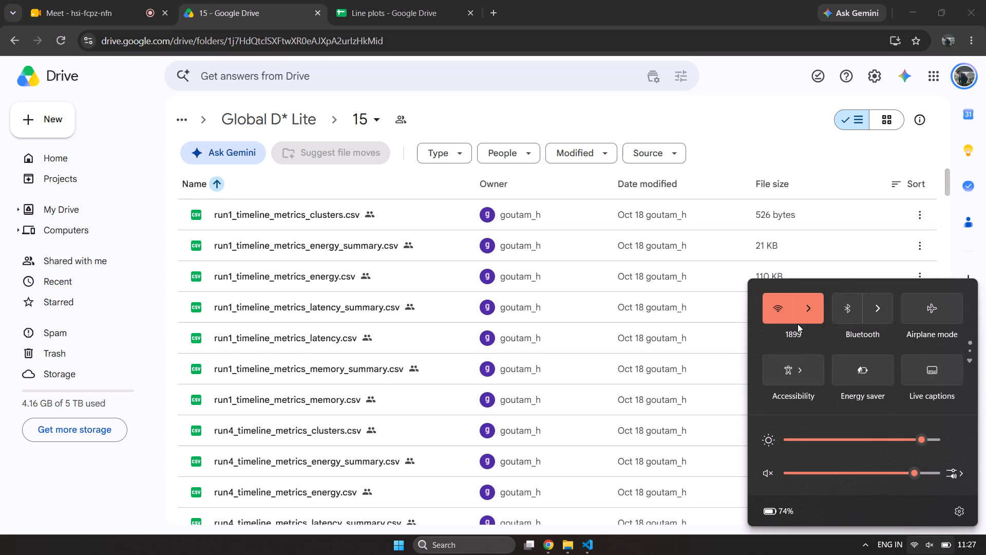
left_click(794, 320)
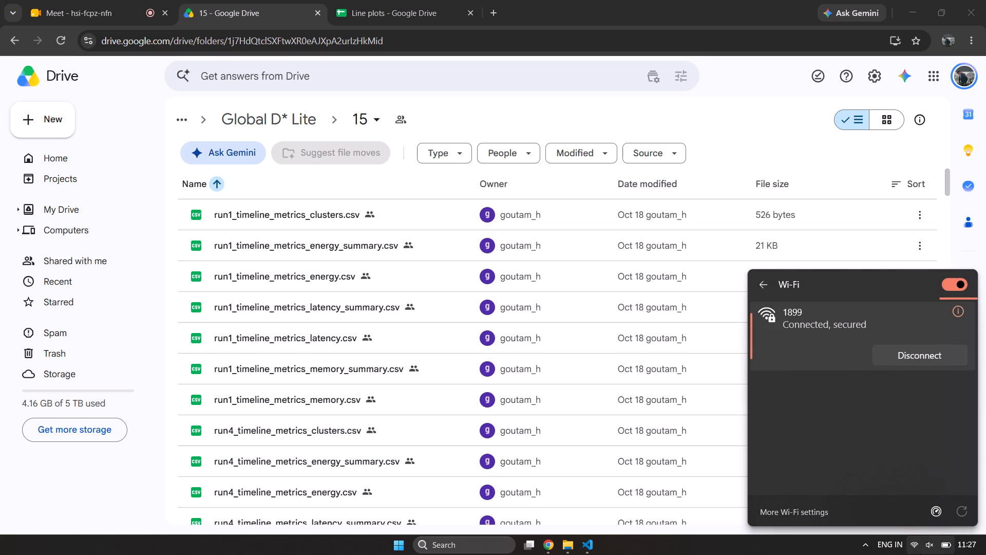
left_click(921, 554)
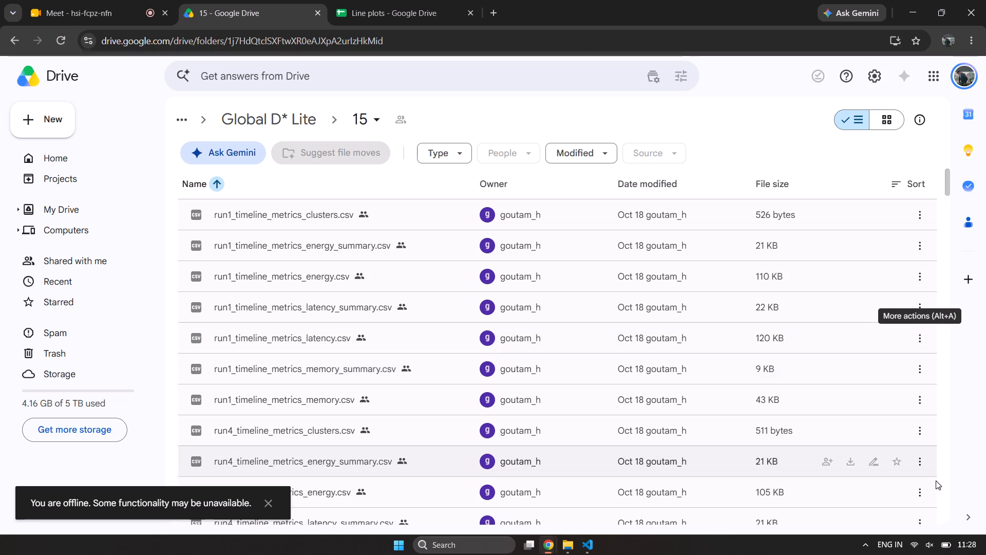
left_click(940, 542)
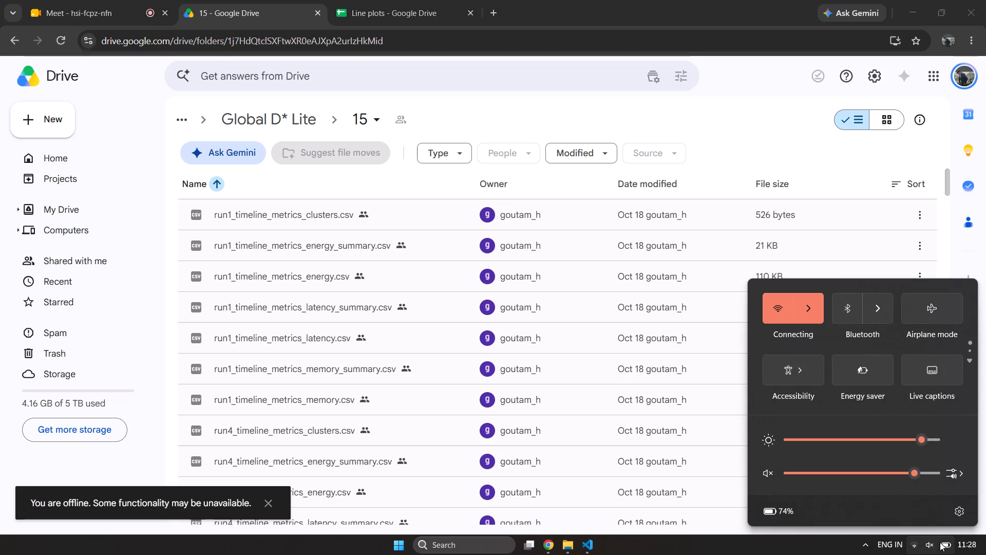
left_click(940, 542)
left_click(940, 542)
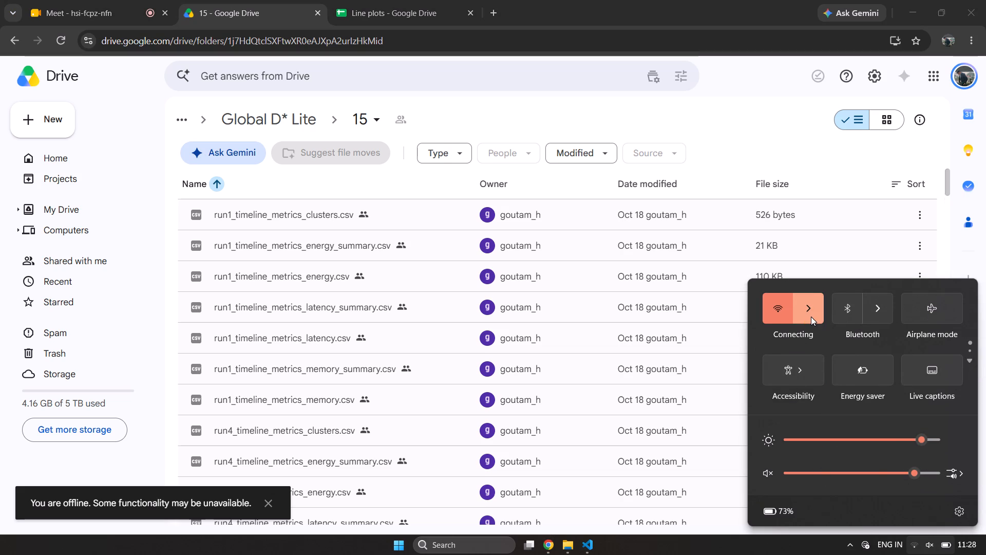
left_click(811, 317)
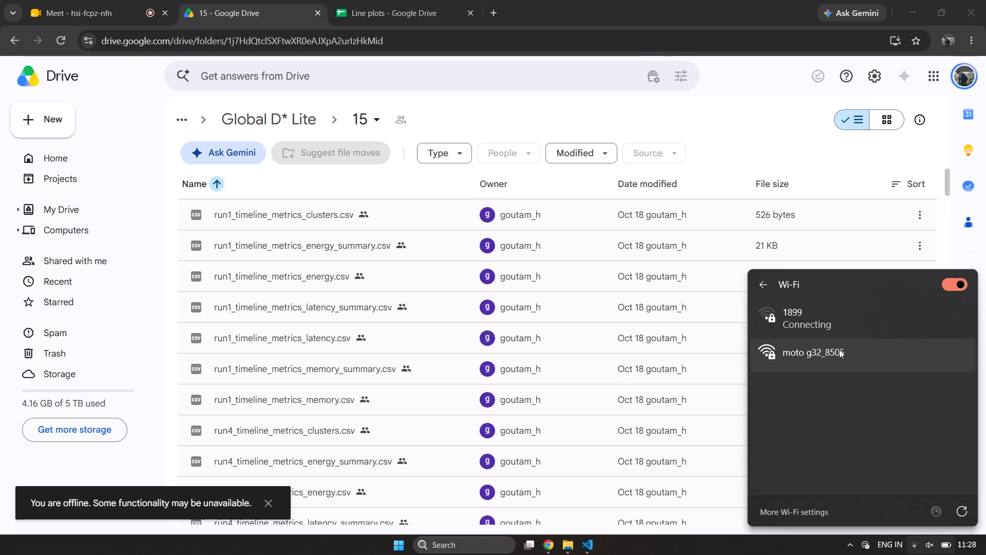
left_click(839, 349)
left_click(908, 421)
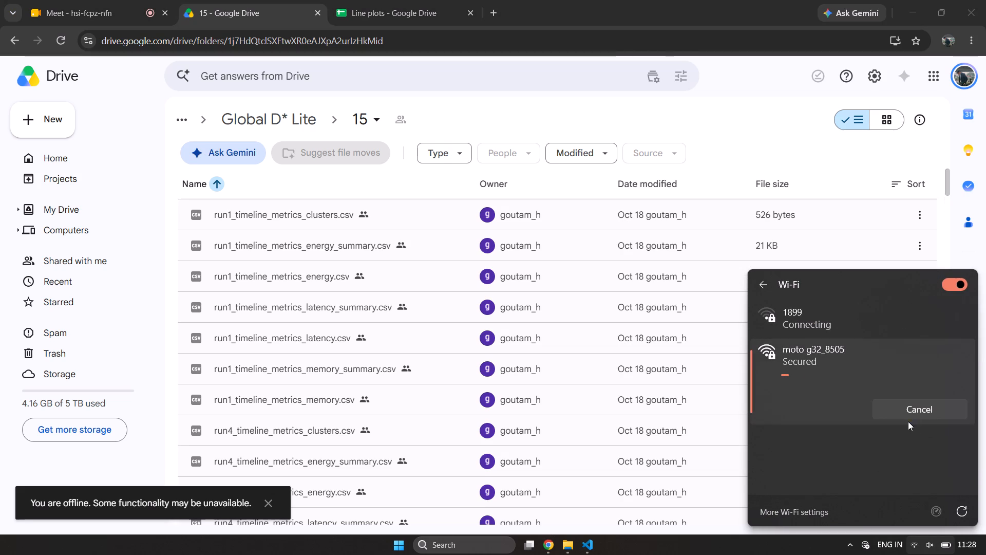
left_click(931, 550)
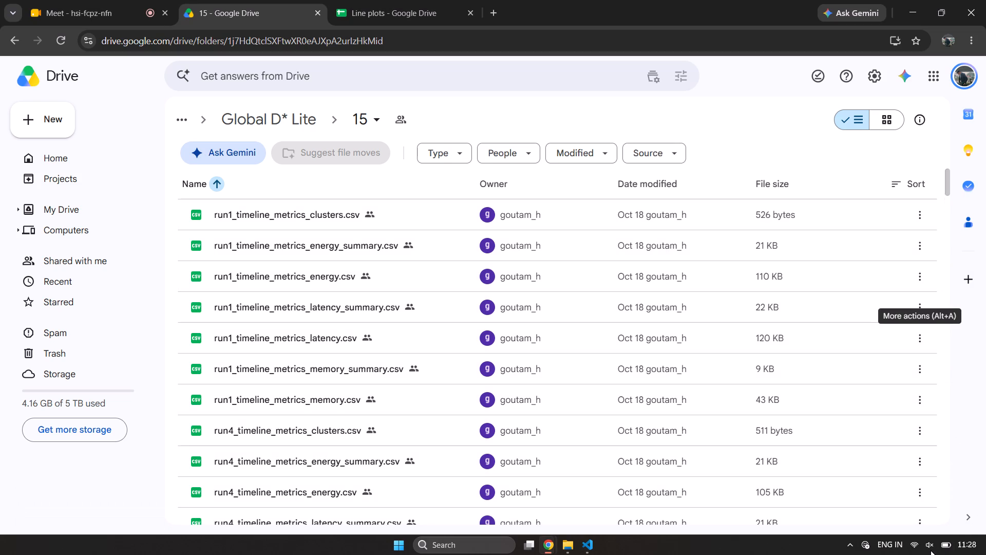
left_click(931, 550)
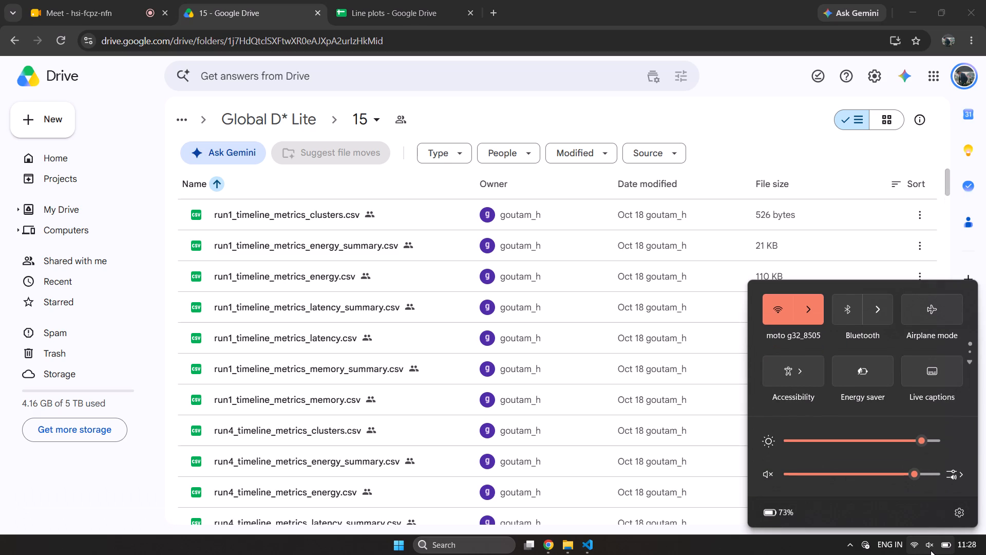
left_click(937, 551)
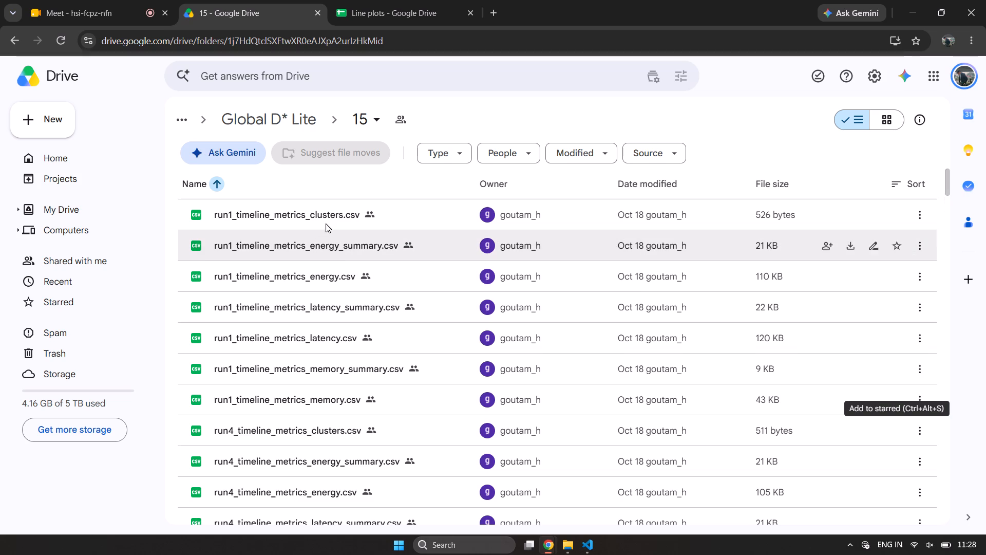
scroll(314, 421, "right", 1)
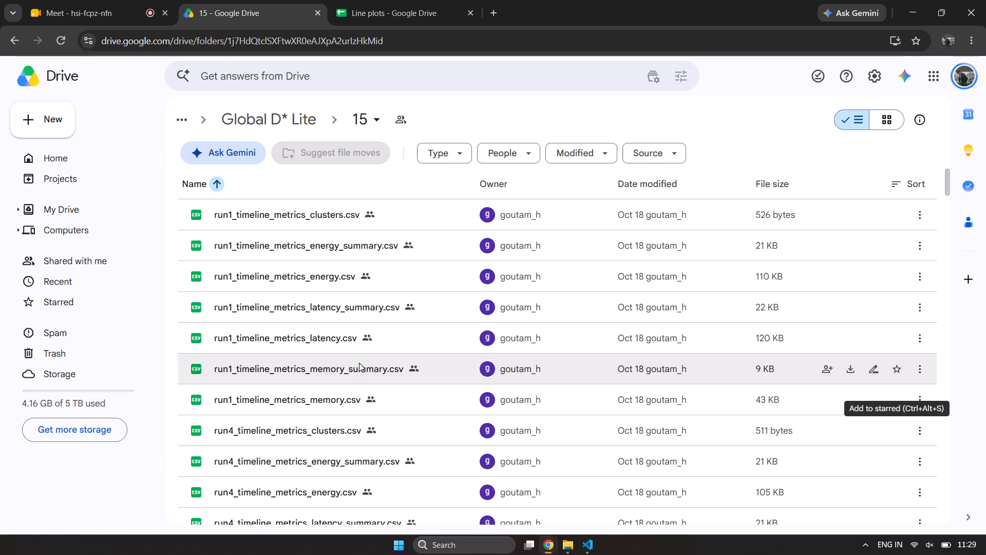
Open run1_timeline_metrics_energy_summary.csv from folder 15 as a Google Sheets spreadsheet.
double_click(358, 249)
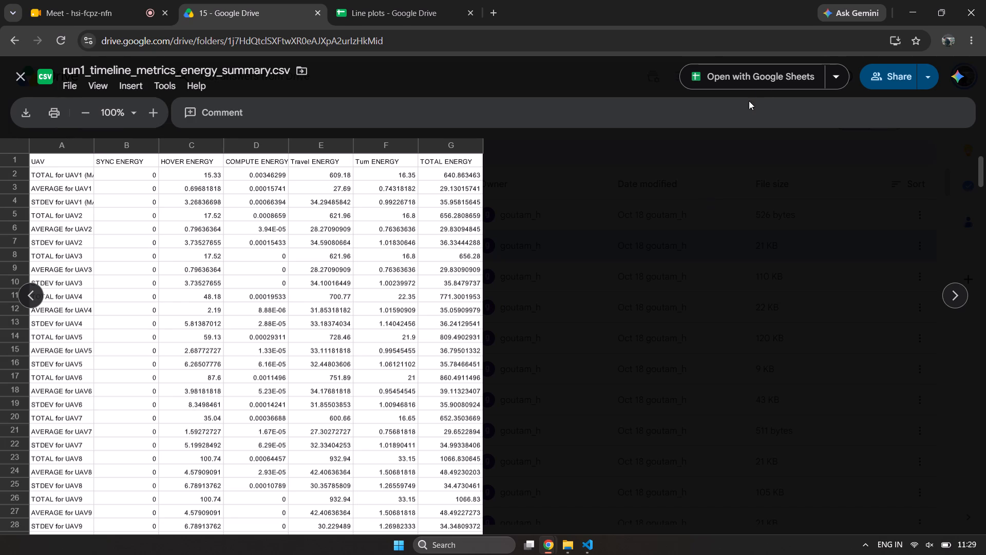
left_click(762, 81)
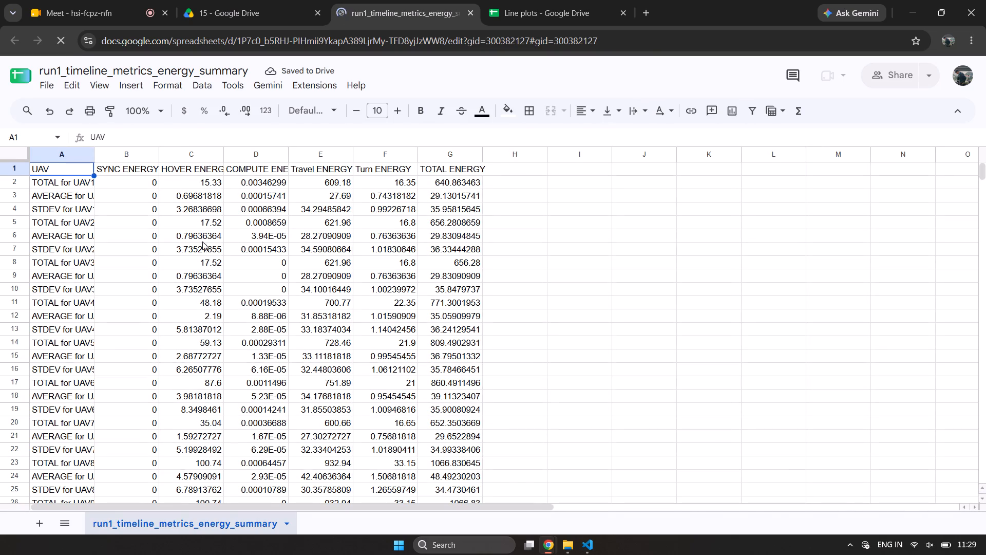
Rename the run1_timeline_metrics_energy_summary spreadsheet as timeline_metrics_energy_Global A*.
left_click(67, 68)
key("BackSpace")
key("BackSpace")
key("BackSpace")
key("BackSpace")
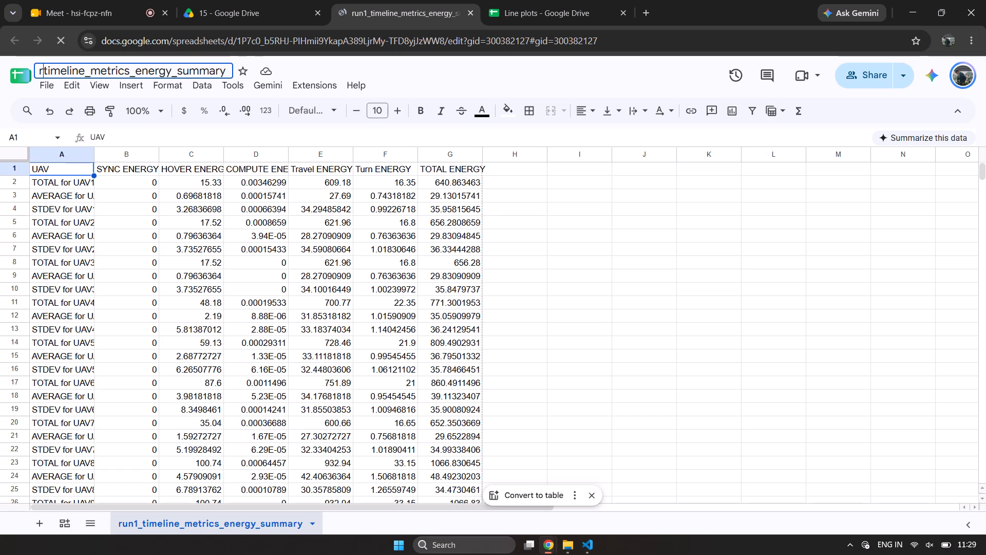
key("BackSpace")
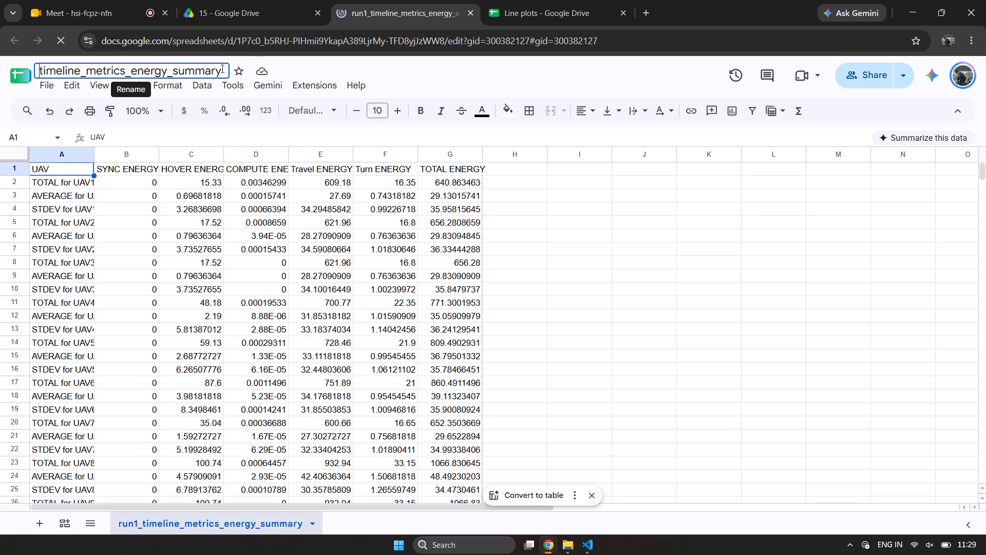
left_click(221, 68)
key("BackSpace")
key("BackSpace")
key("BackSpace")
key("BackSpace")
key("BackSpace")
key("BackSpace")
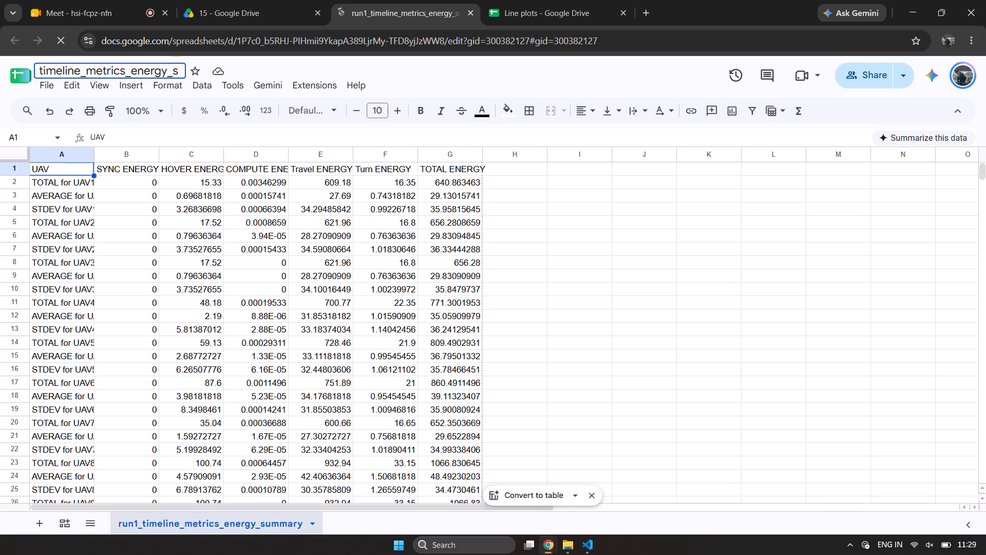
key("BackSpace")
type("Global A*")
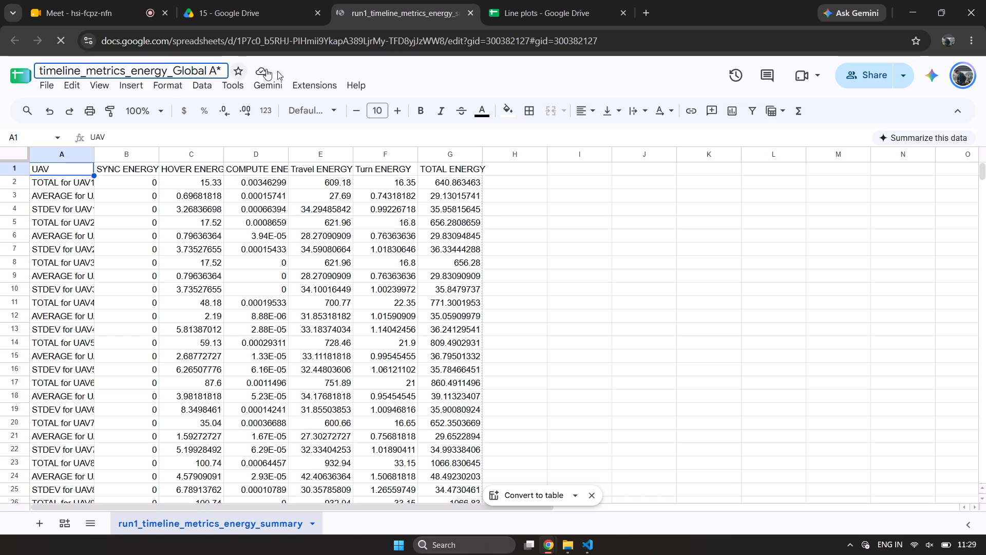
Insert two blank rows above the UAV header row of the energy summary sheet.
right_click(70, 166)
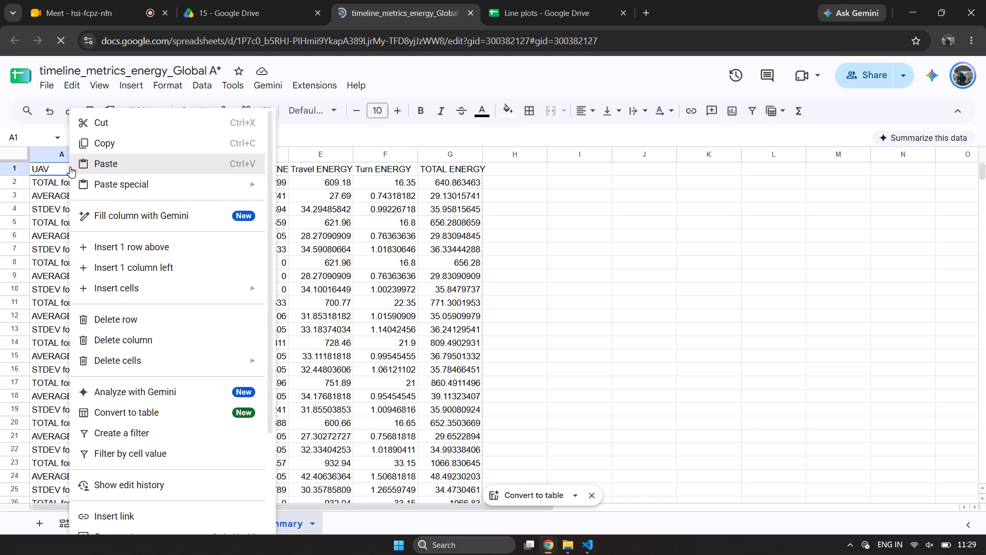
left_click(111, 244)
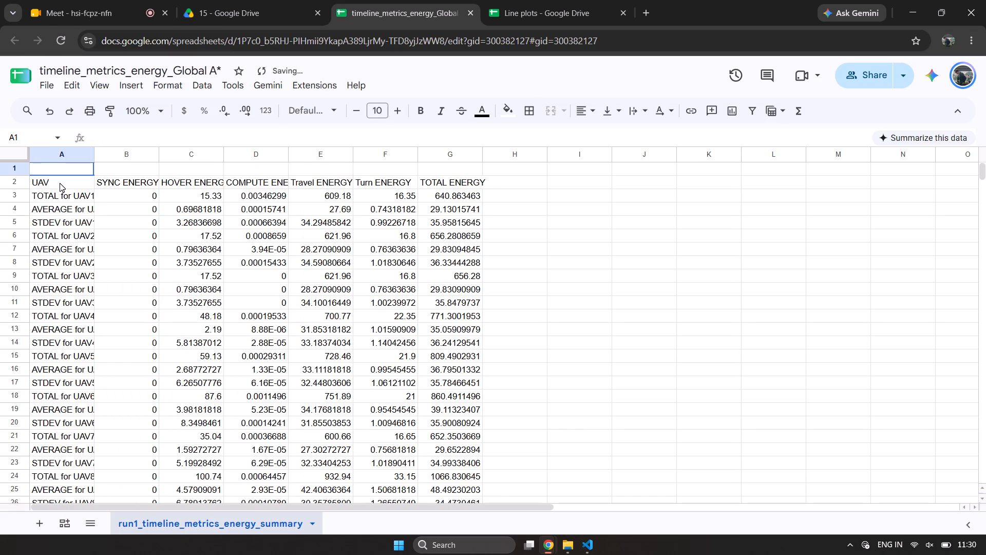
left_click(60, 182)
right_click(60, 182)
left_click(105, 245)
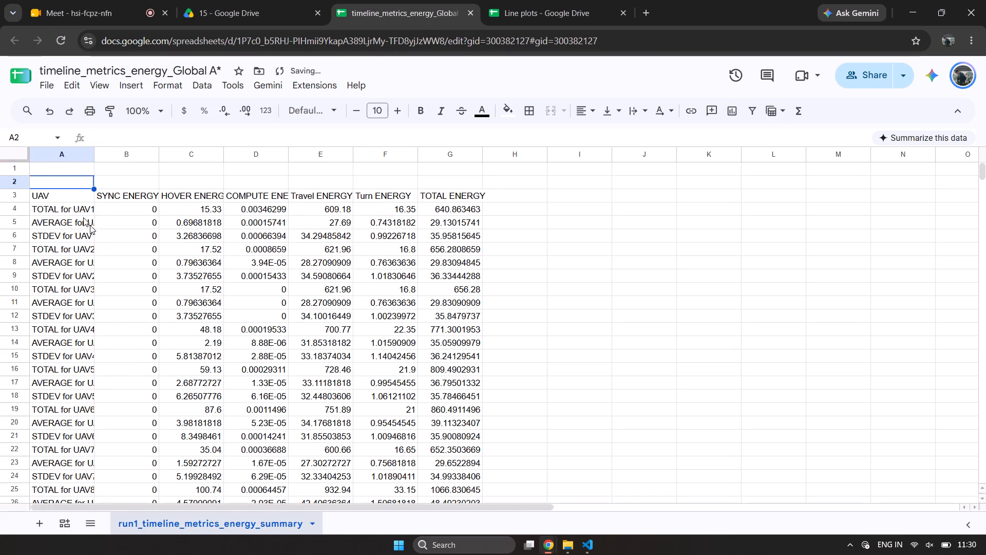
Enter the label Global A* in cell A1 above the energy table.
left_click(55, 172)
type("Global A")
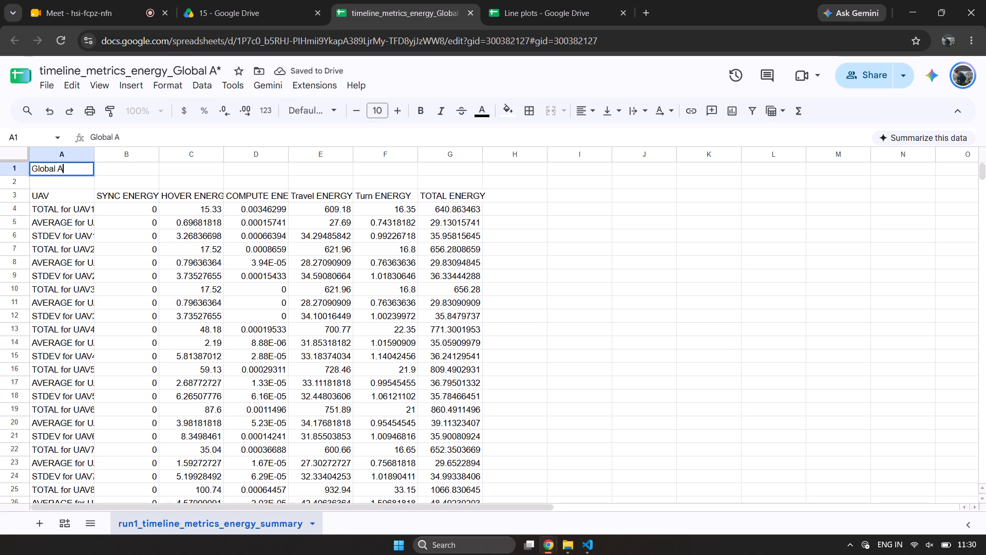
key("shift+asterisk")
left_click(200, 184)
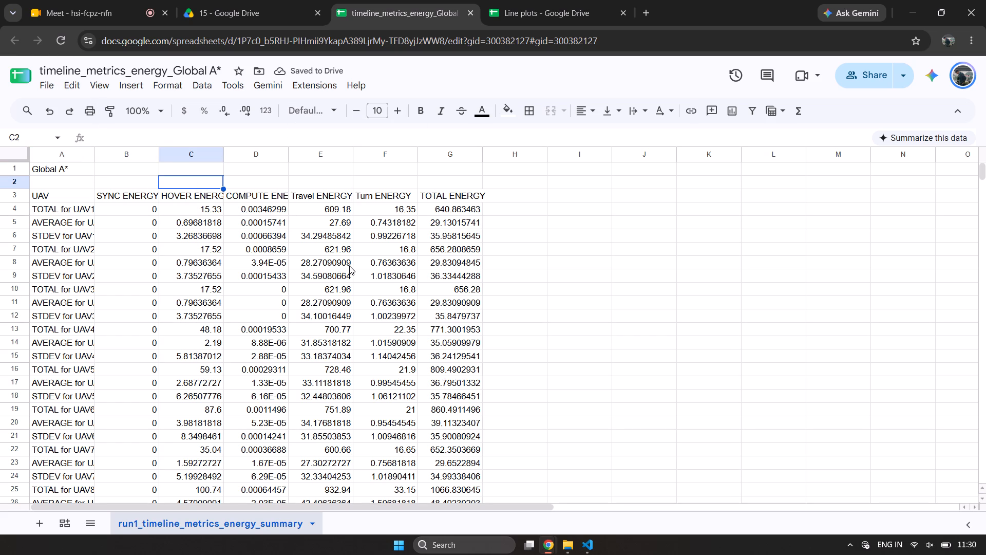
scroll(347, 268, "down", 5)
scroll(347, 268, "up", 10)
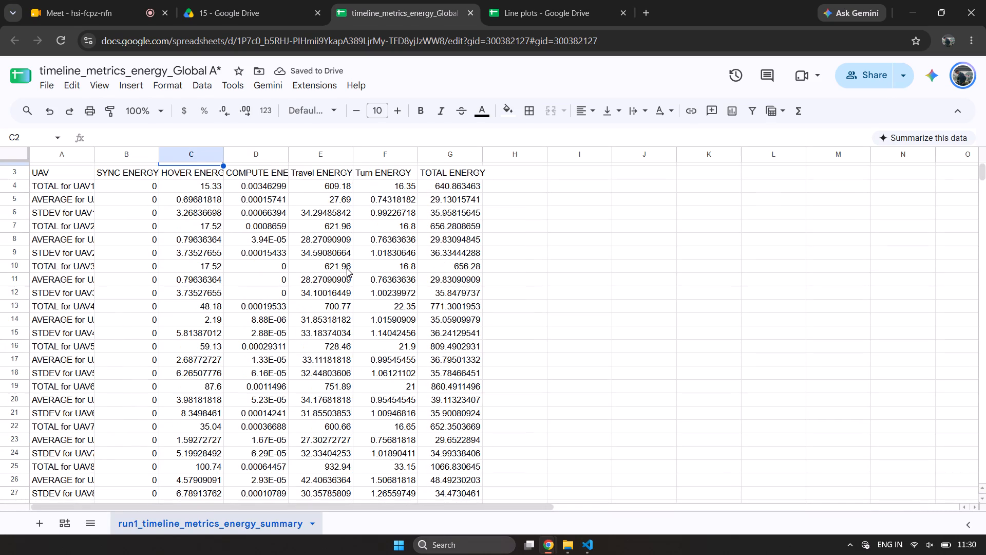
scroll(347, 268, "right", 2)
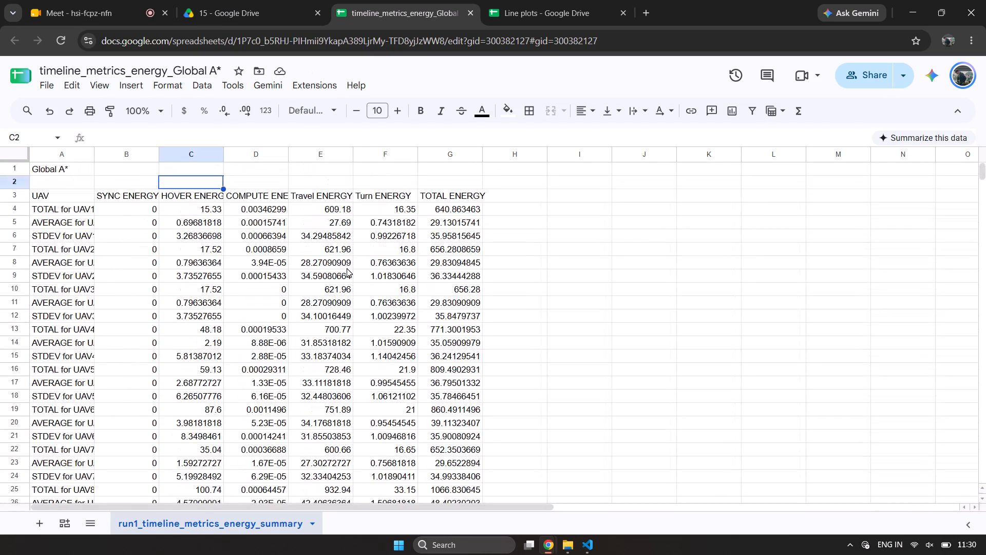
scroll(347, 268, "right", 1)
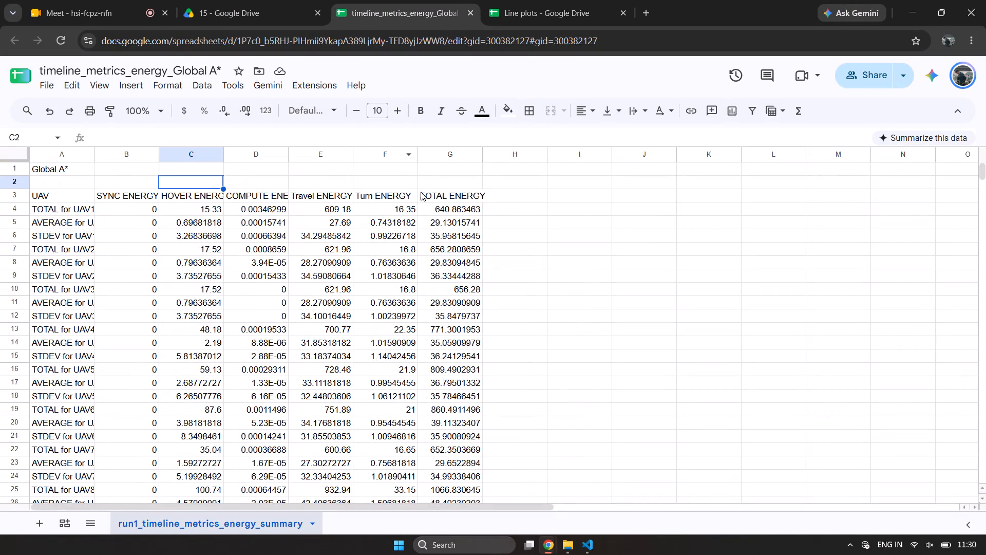
Return to Drive and close the preview of run1_timeline_metrics_energy_summary.csv to get back to folder 15.
left_click(293, 1)
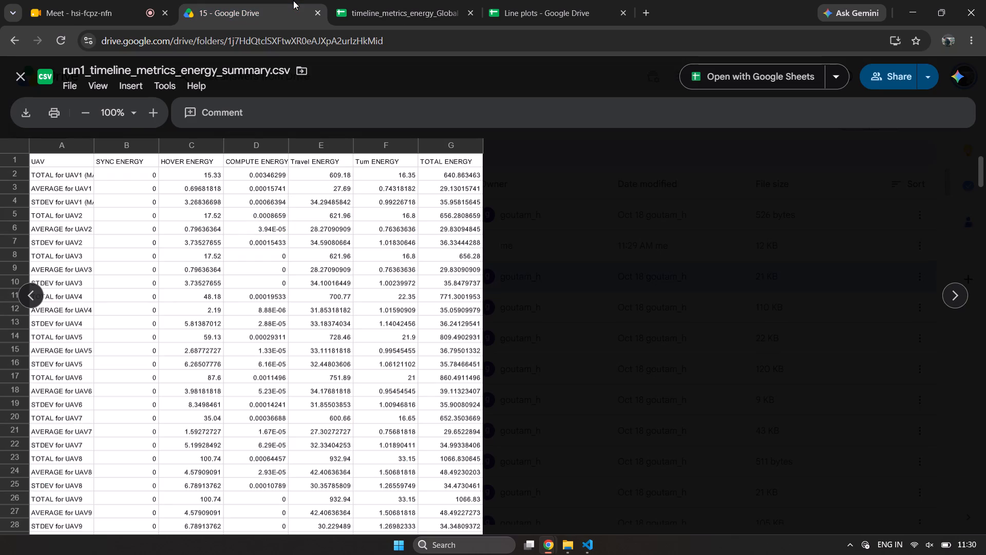
left_click(24, 65)
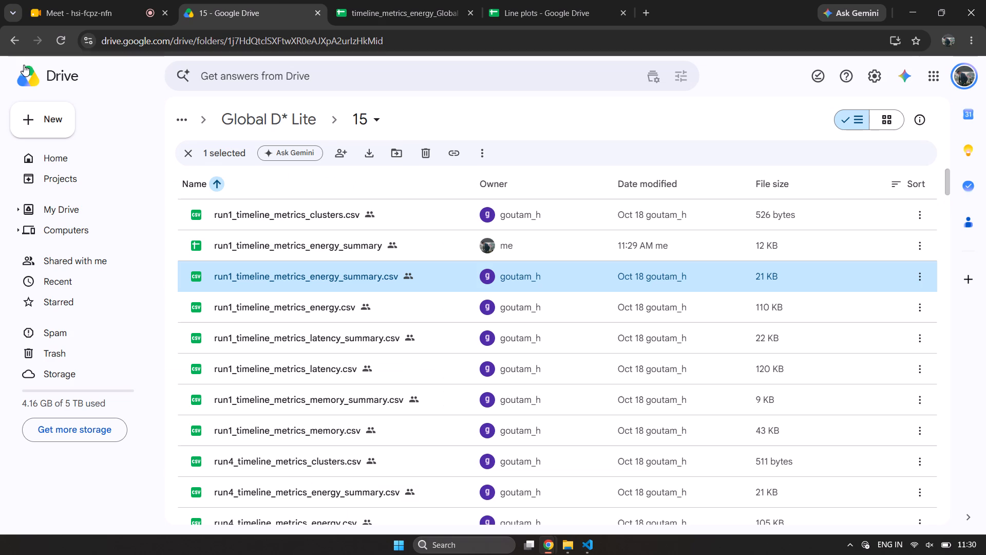
scroll(329, 290, "right", 1)
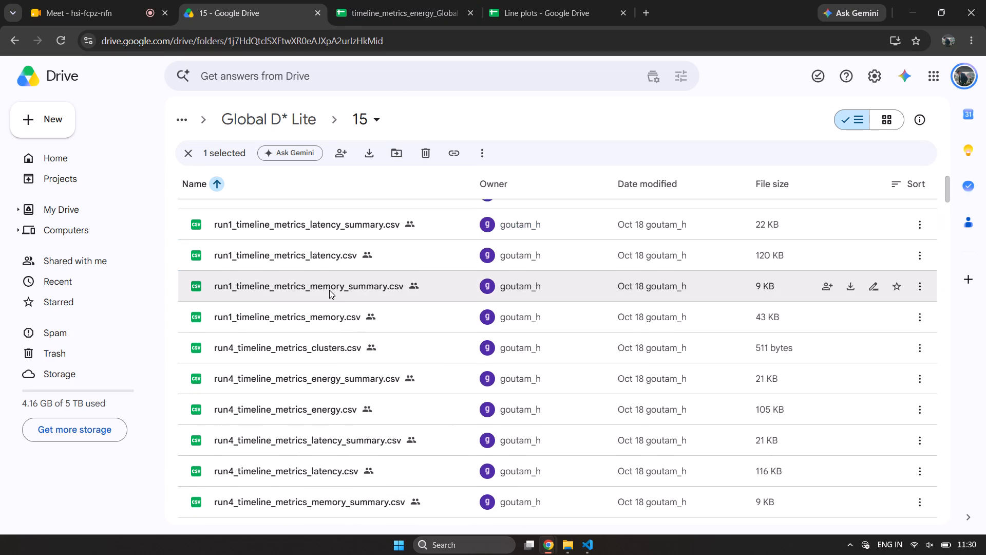
scroll(329, 290, "right", 1)
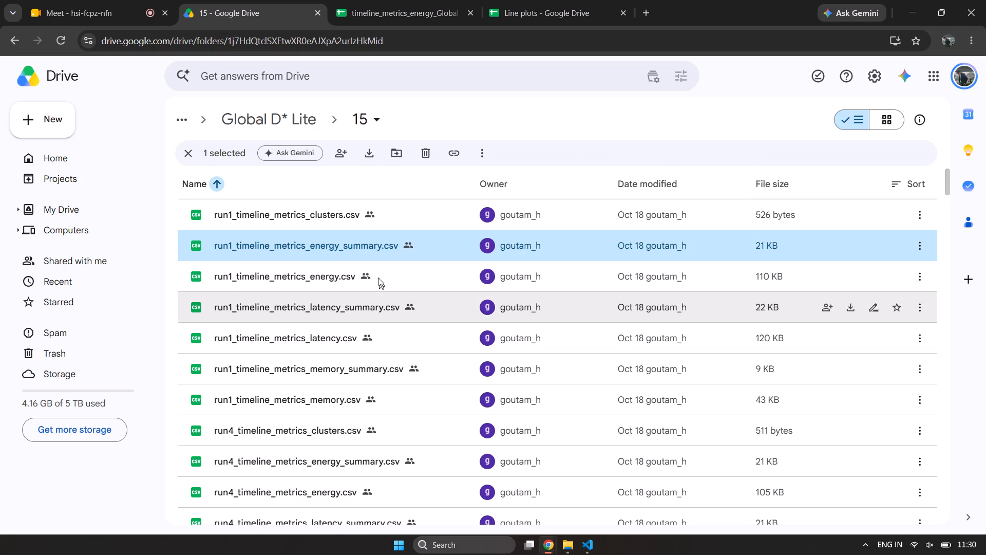
scroll(369, 246, "right", 1)
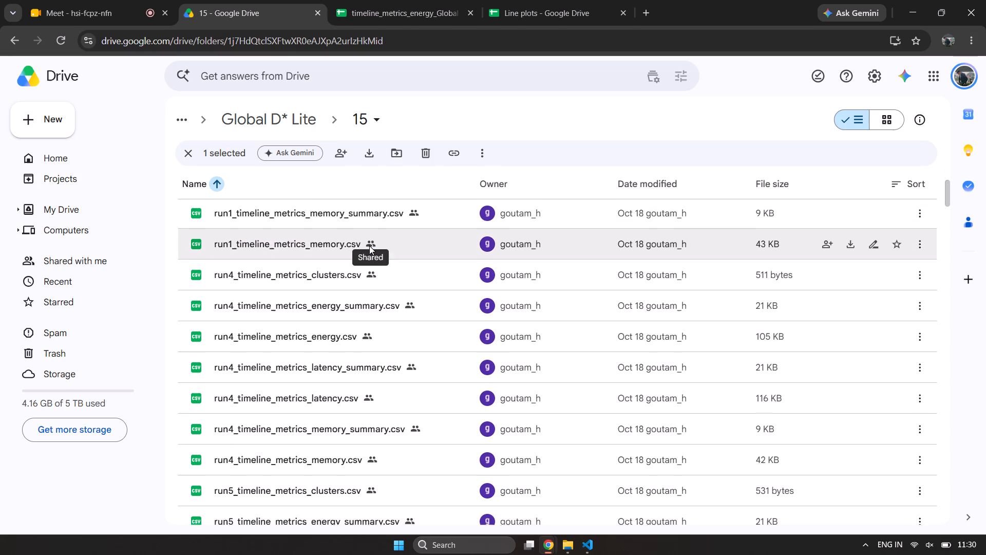
scroll(369, 246, "right", 1)
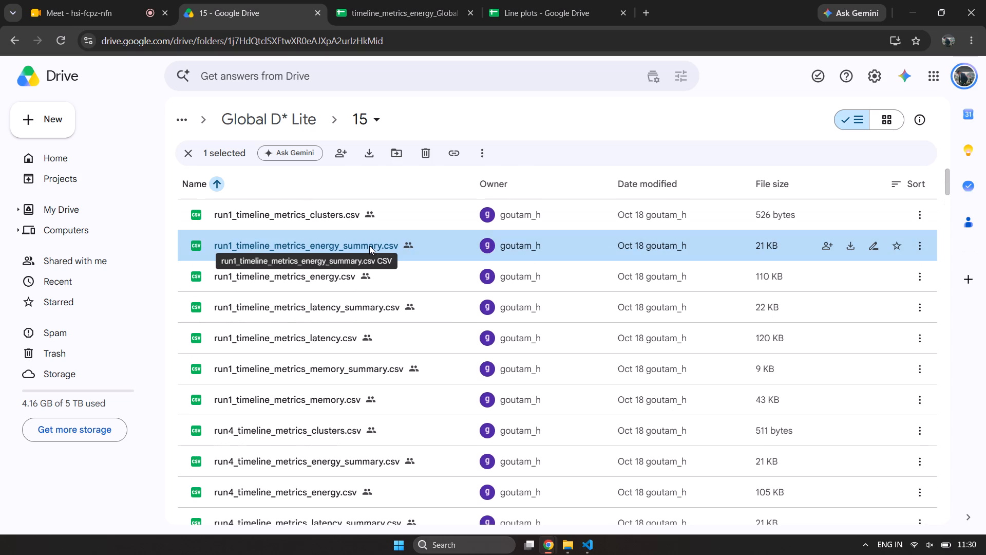
scroll(369, 246, "up", 1)
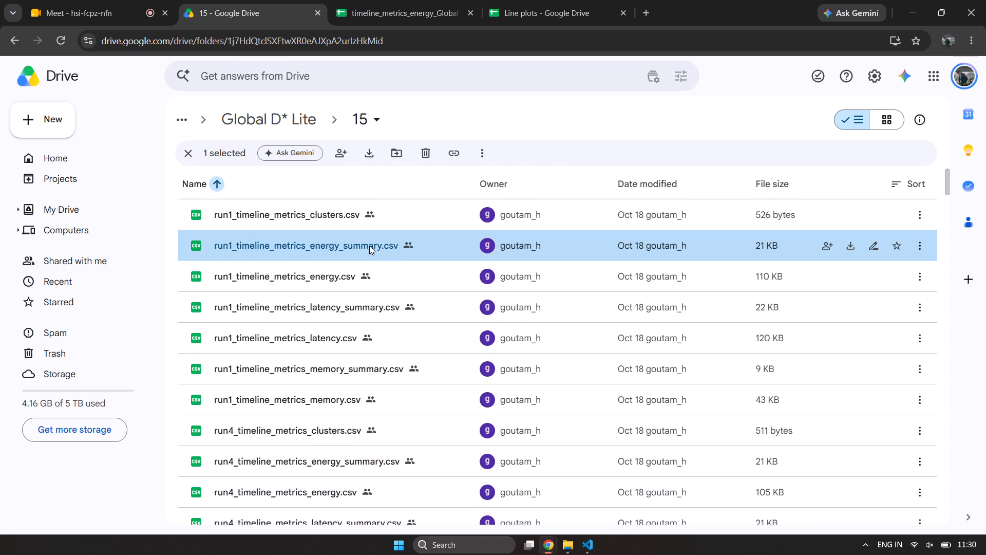
scroll(369, 246, "down", 10)
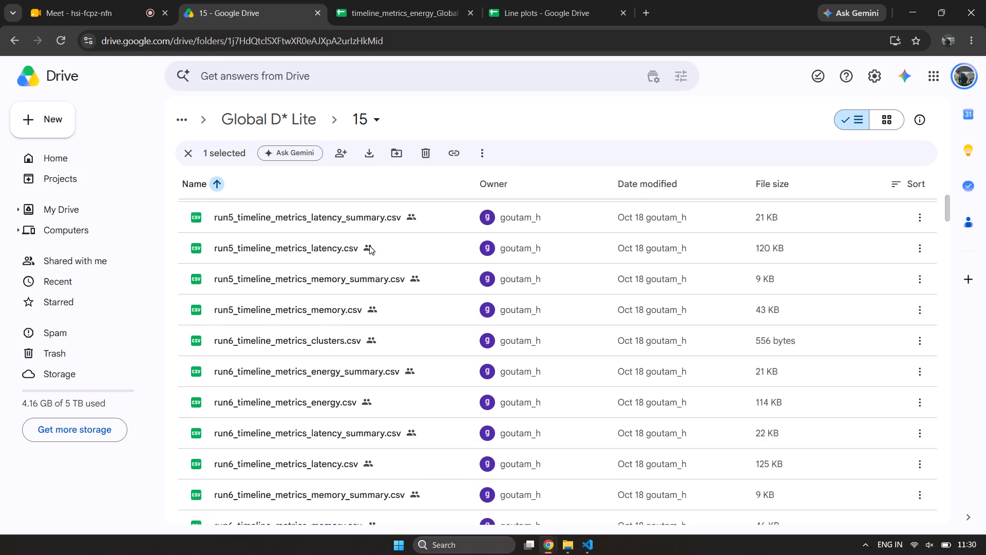
scroll(369, 246, "down", 10)
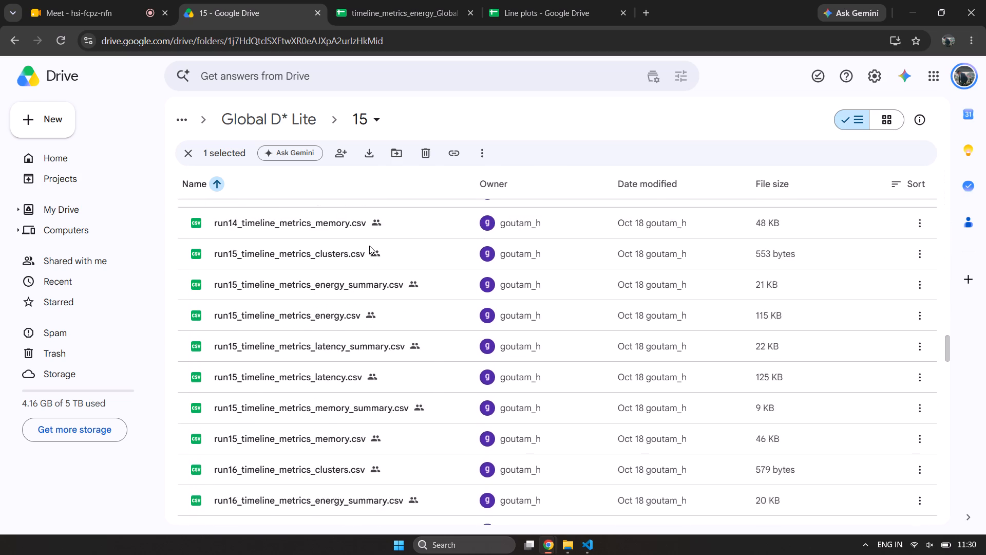
scroll(369, 246, "down", 5)
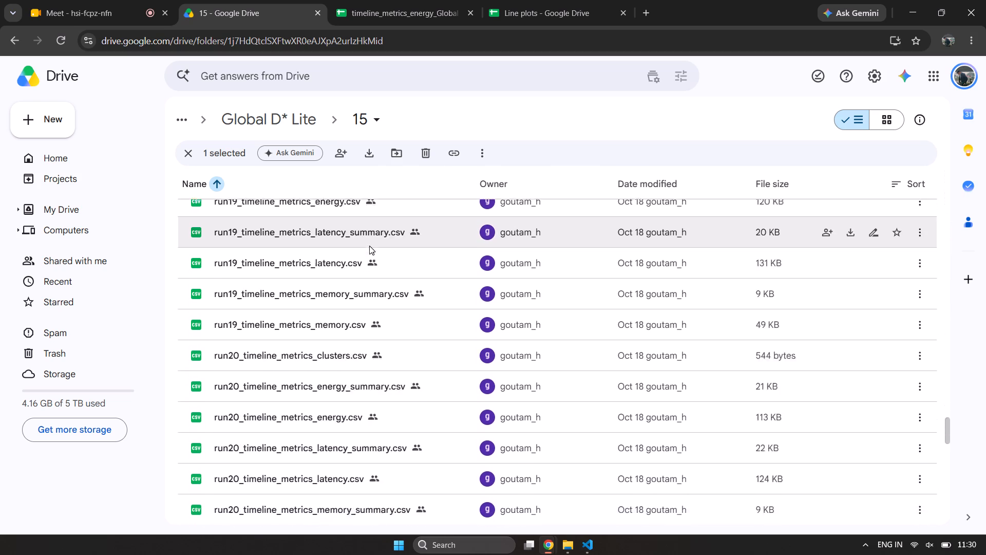
scroll(369, 246, "down", 2)
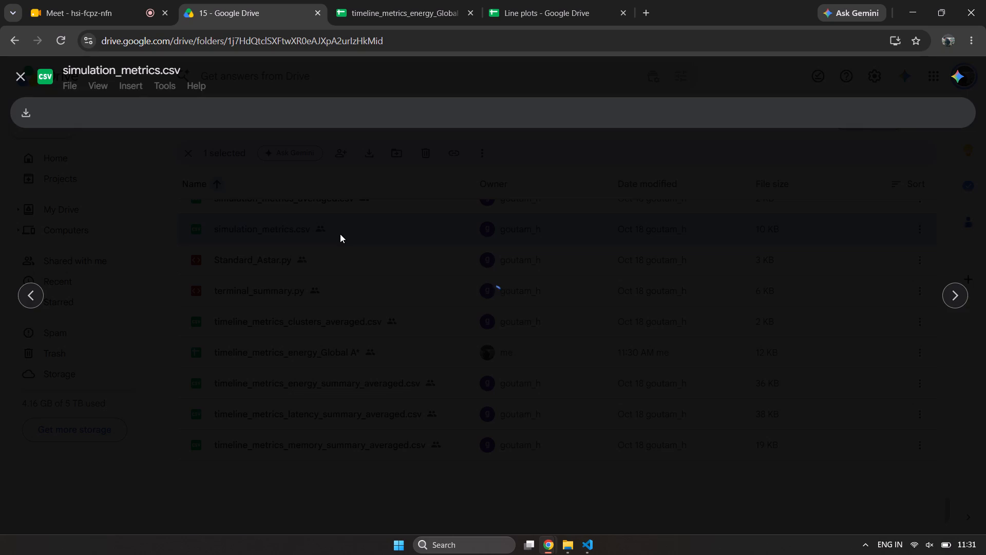